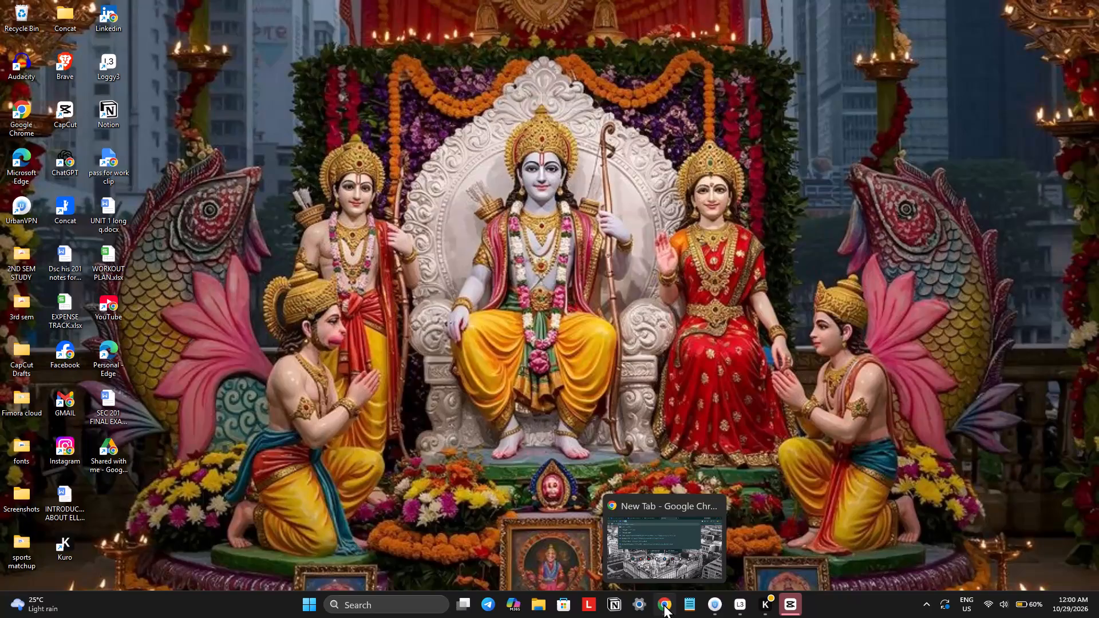
Switch to Google Chrome, search Google for "canva" and open the Canva account login result.
{"action": "left_click", "coordinate": [663, 604]}
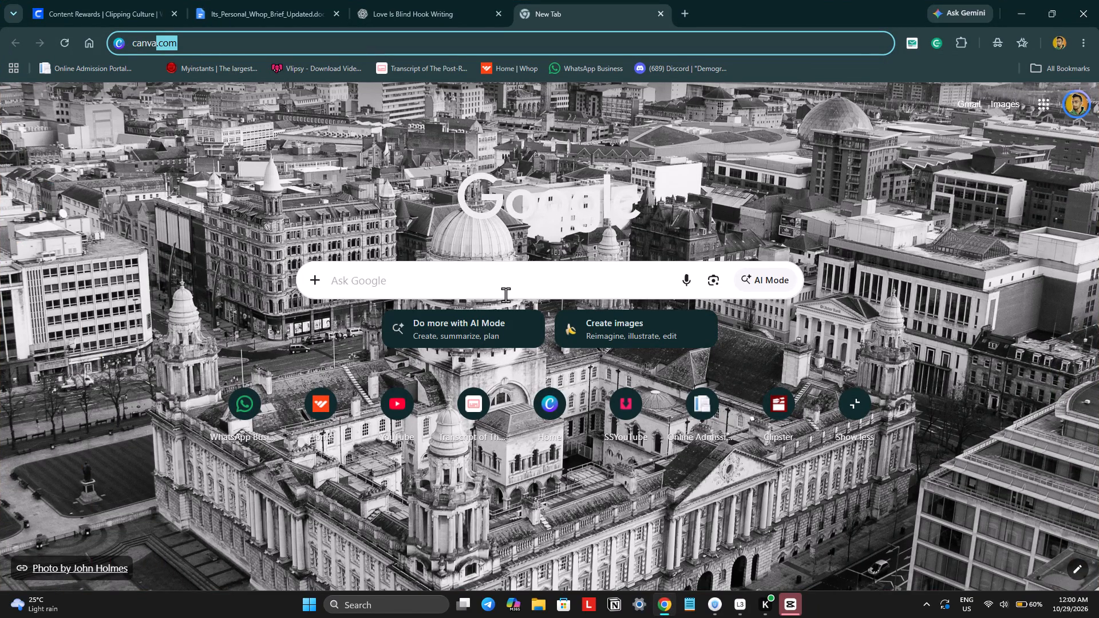
{"action": "left_click", "coordinate": [505, 295]}
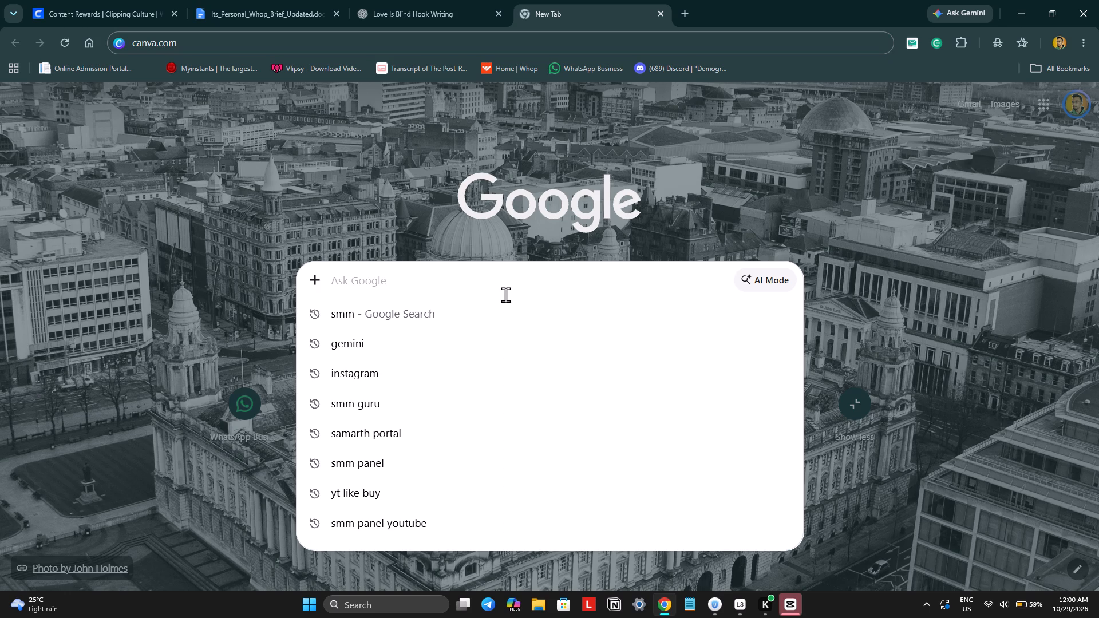
{"action": "type", "text": "can"}
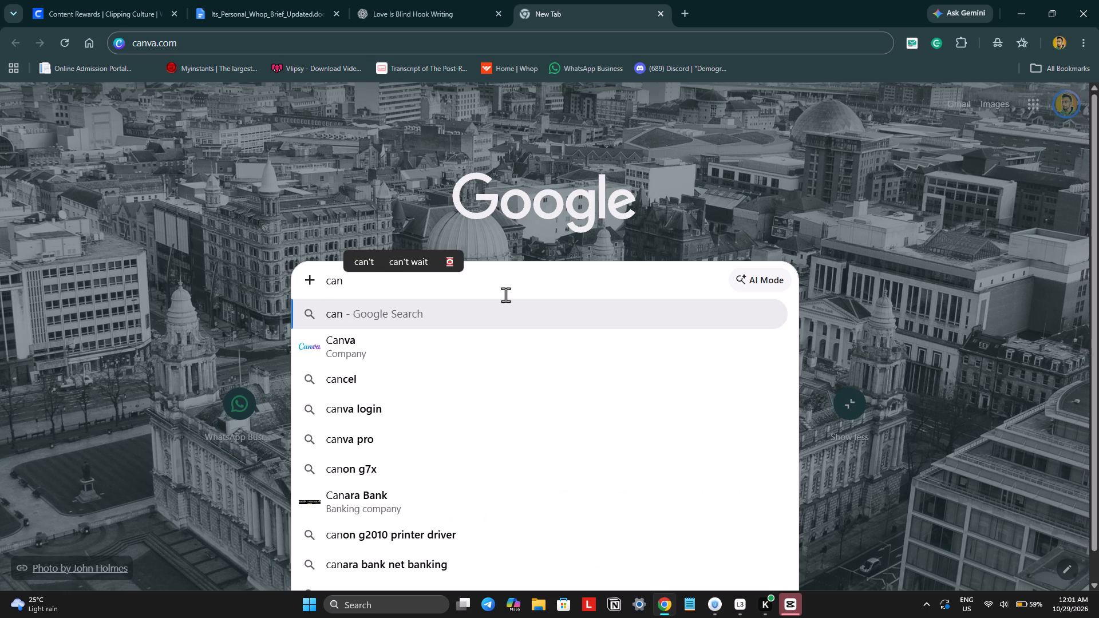
{"action": "type", "text": "va"}
{"action": "key", "text": "Return"}
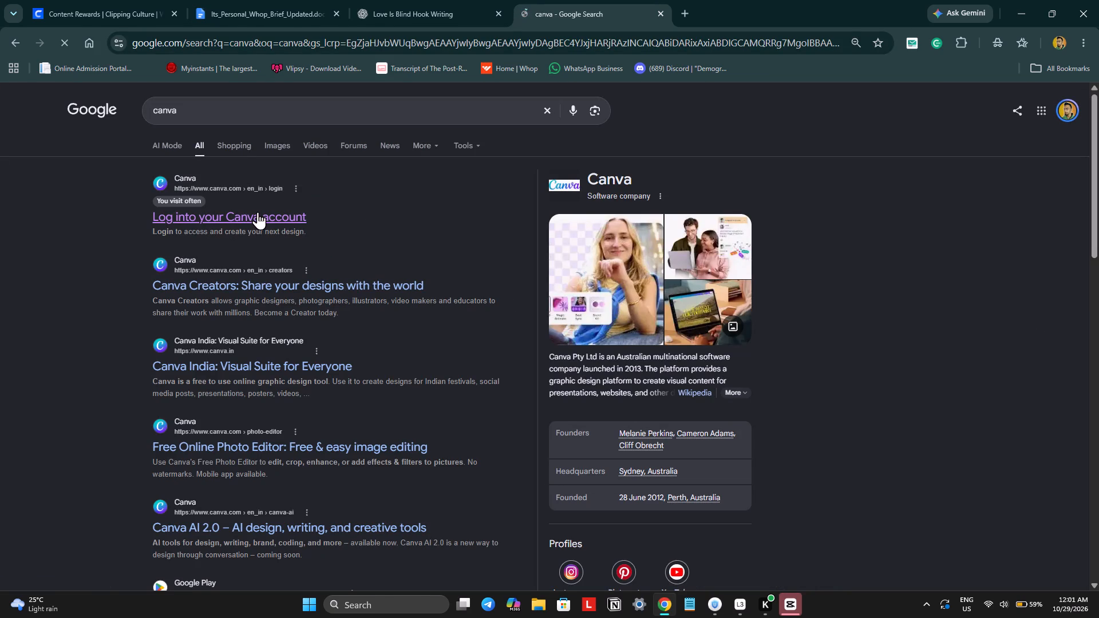
{"action": "left_click", "coordinate": [258, 211]}
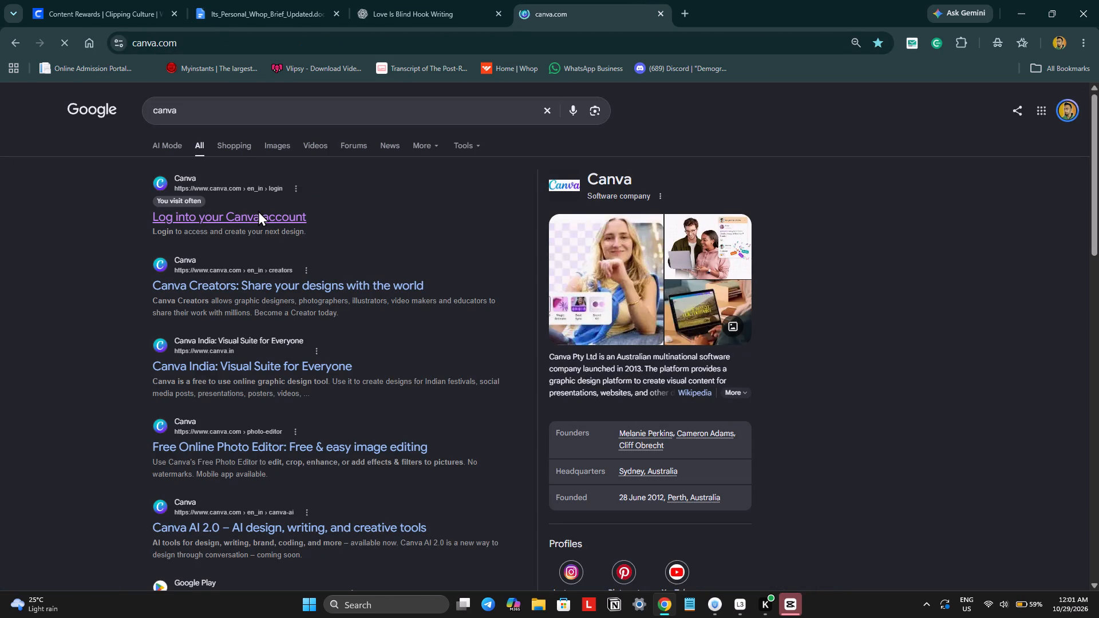
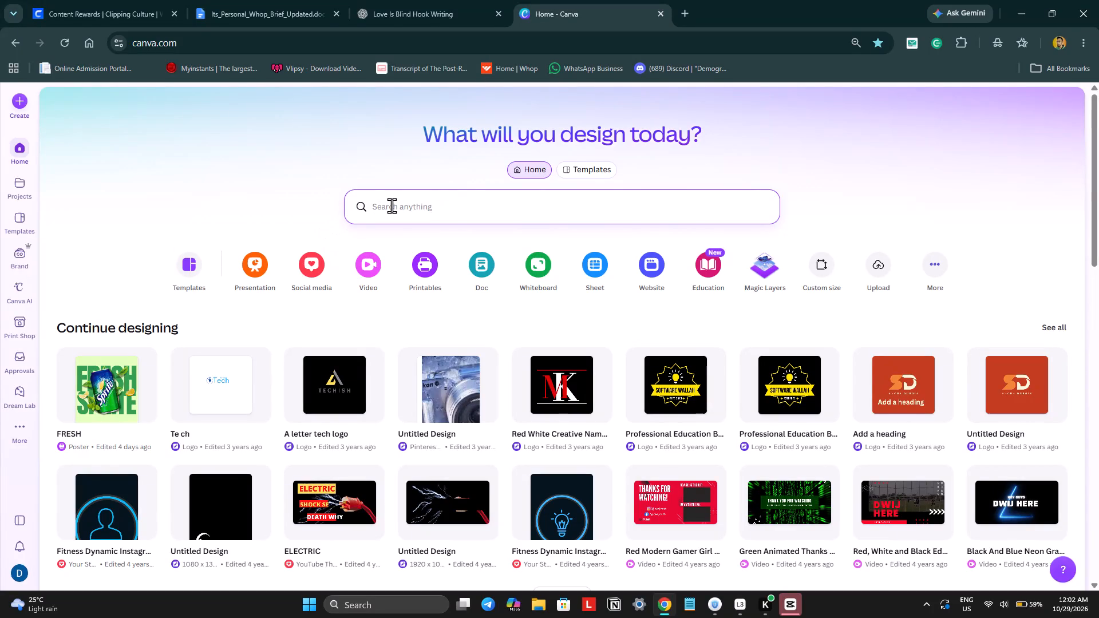
Search Canva for "logoo" and show the matching templates instead of existing designs.
{"action": "type", "text": "logo"}
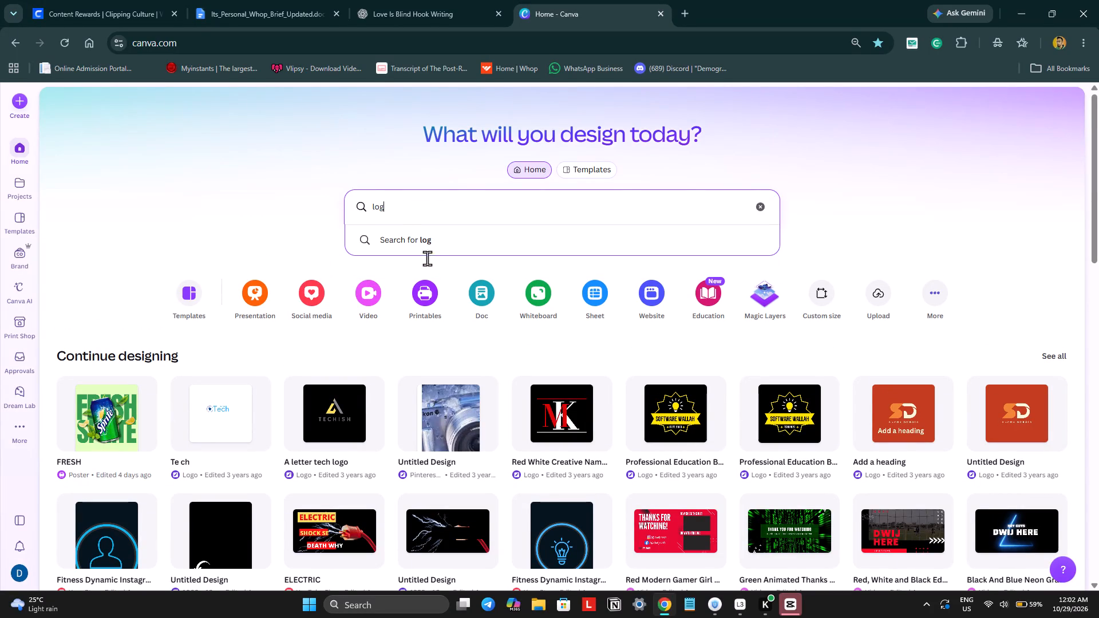
{"action": "key", "text": "o"}
{"action": "key", "text": "Return"}
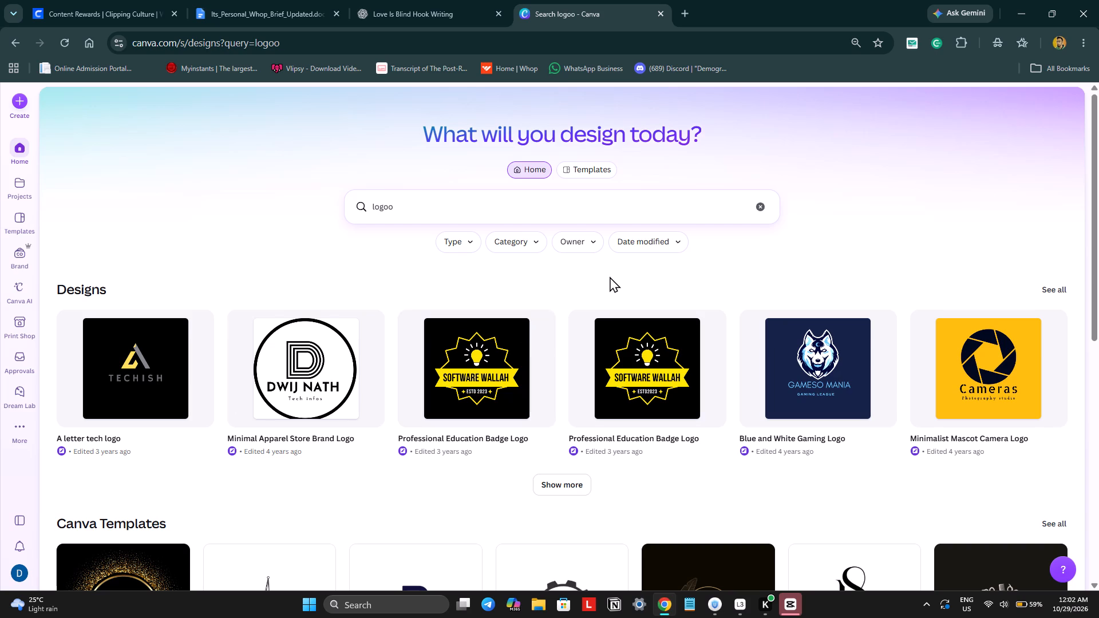
{"action": "scroll", "coordinate": [610, 276], "scroll_direction": "down", "scroll_amount": 6}
{"action": "scroll", "coordinate": [610, 276], "scroll_direction": "up", "scroll_amount": 3}
{"action": "left_click", "coordinate": [584, 171]}
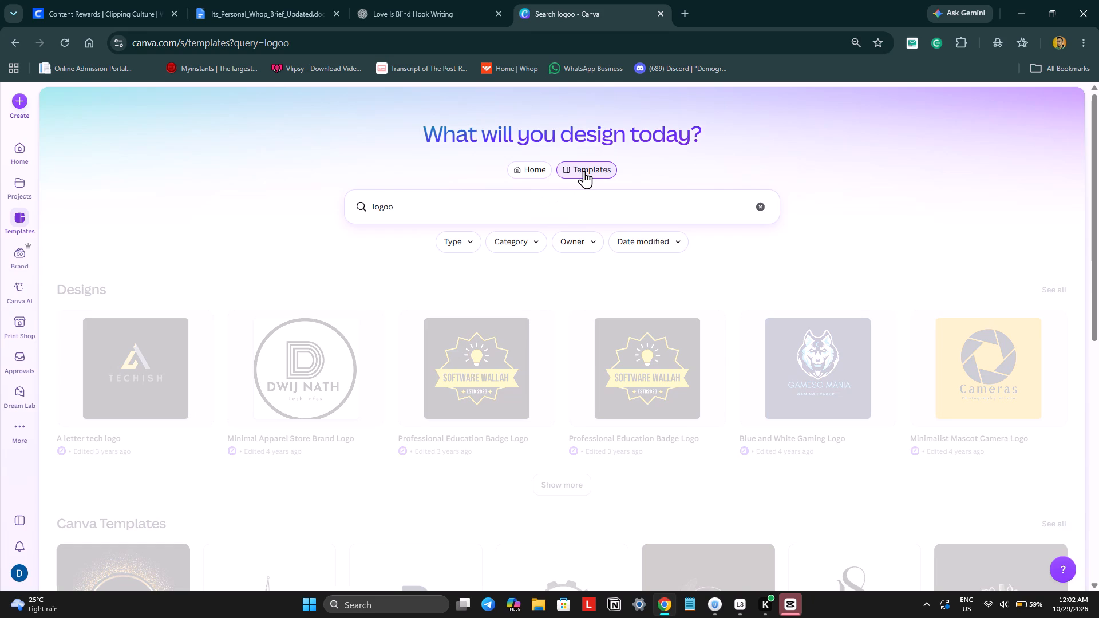
{"action": "scroll", "coordinate": [533, 324], "scroll_direction": "down", "scroll_amount": 1}
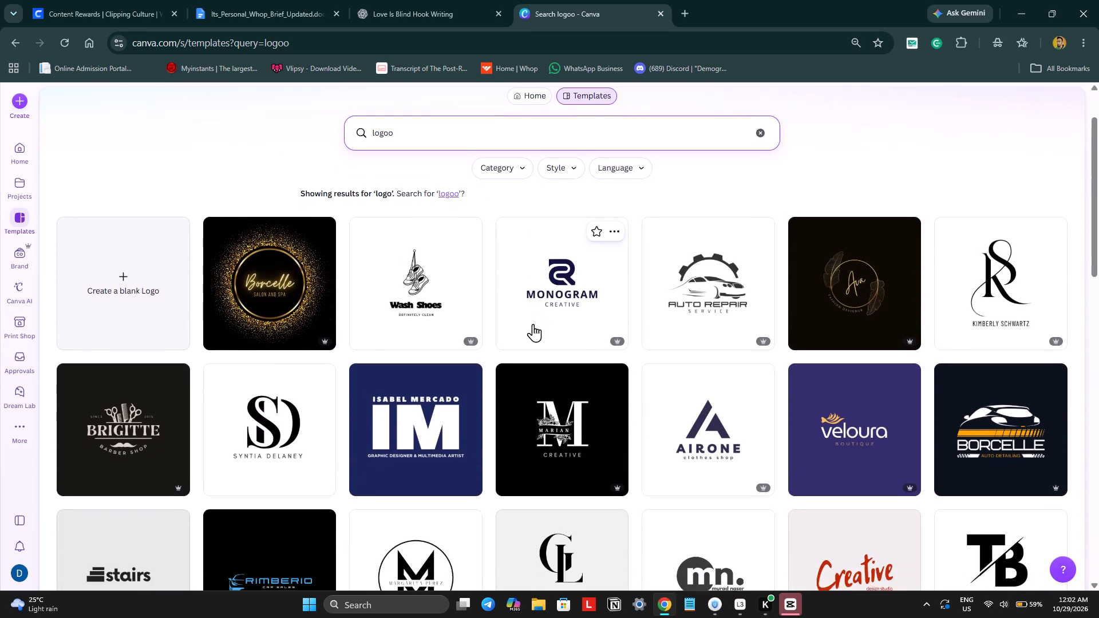
{"action": "scroll", "coordinate": [533, 324], "scroll_direction": "down", "scroll_amount": 3}
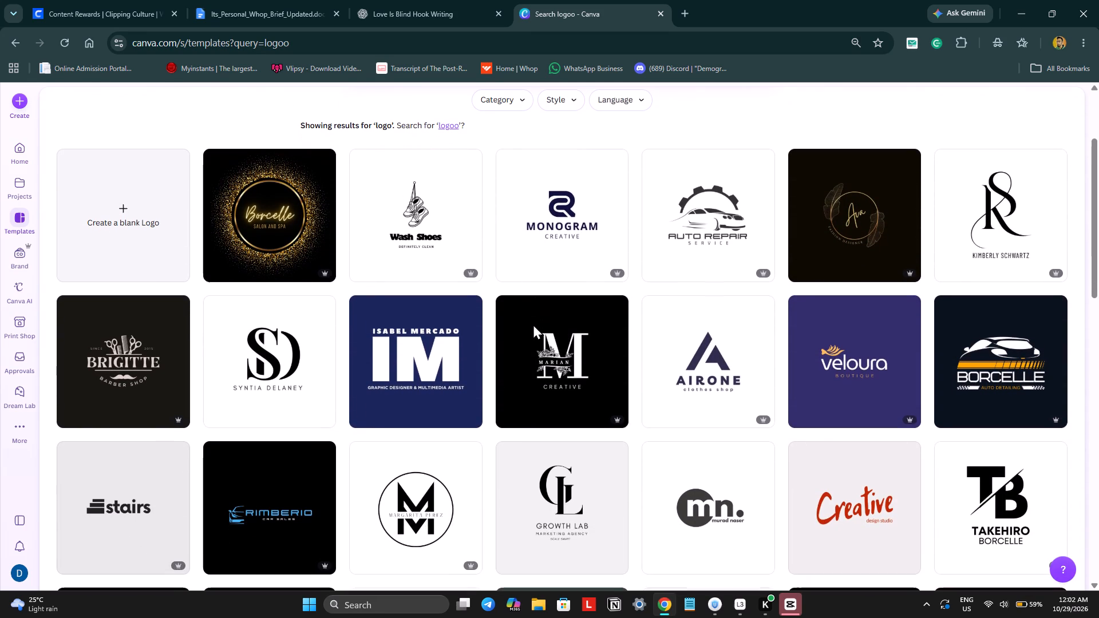
{"action": "scroll", "coordinate": [598, 324], "scroll_direction": "down", "scroll_amount": 5}
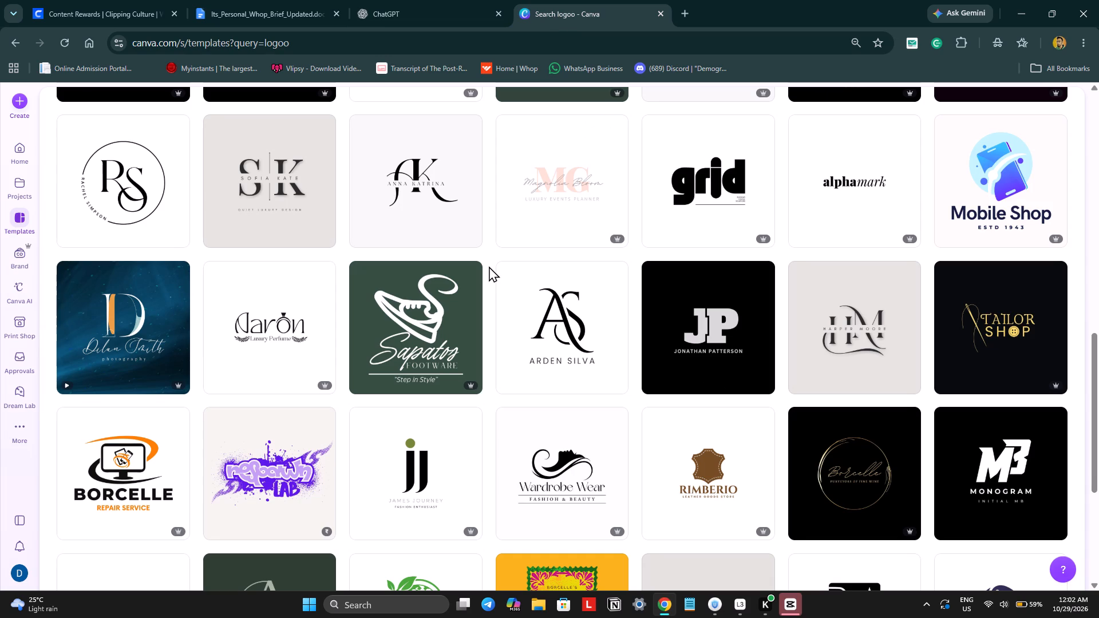
{"action": "scroll", "coordinate": [474, 300], "scroll_direction": "up", "scroll_amount": 3}
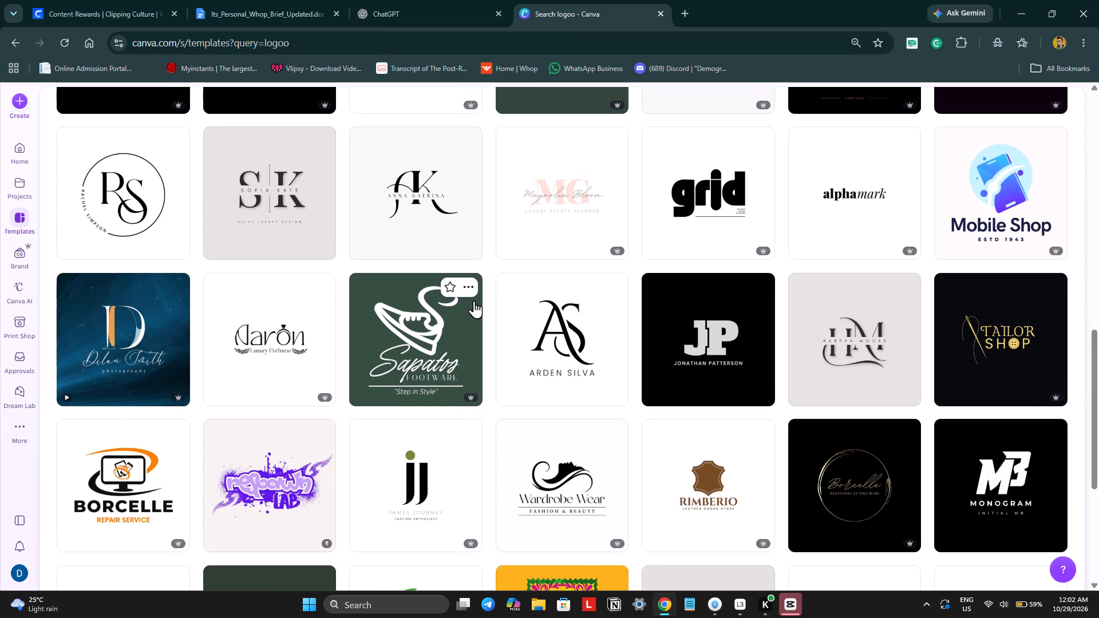
{"action": "scroll", "coordinate": [474, 300], "scroll_direction": "up", "scroll_amount": 4}
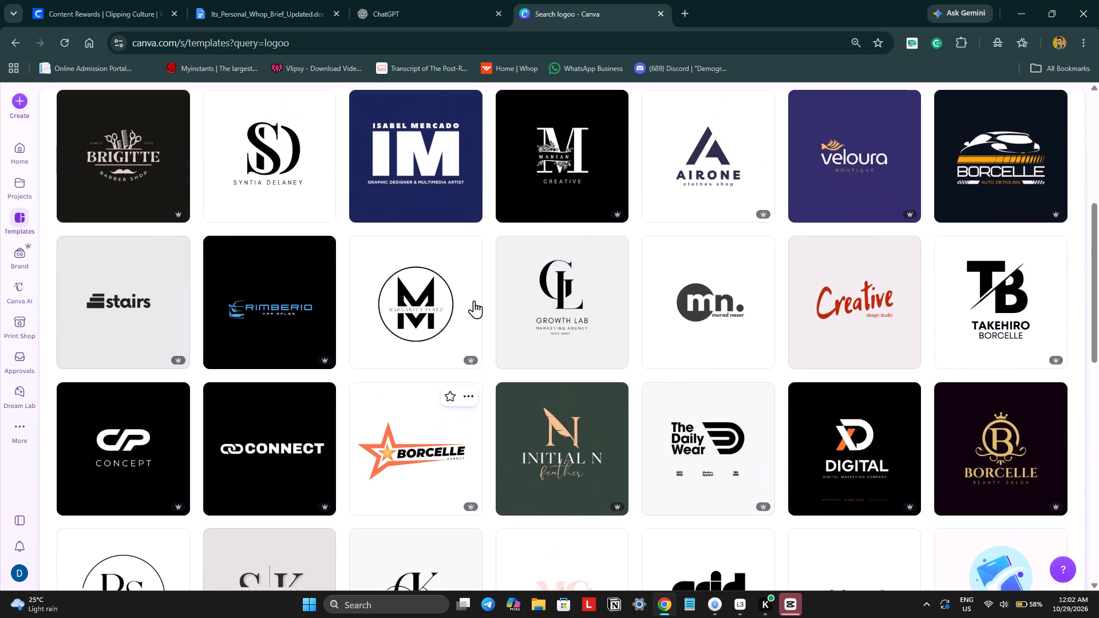
{"action": "scroll", "coordinate": [474, 300], "scroll_direction": "up", "scroll_amount": 2}
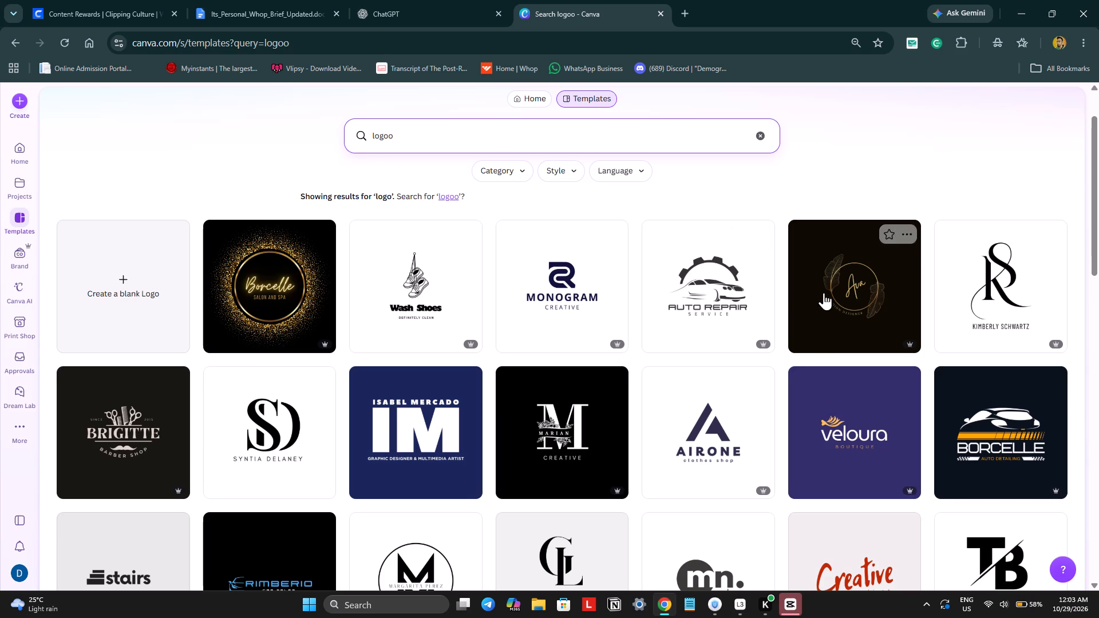
{"action": "scroll", "coordinate": [884, 340], "scroll_direction": "down", "scroll_amount": 1}
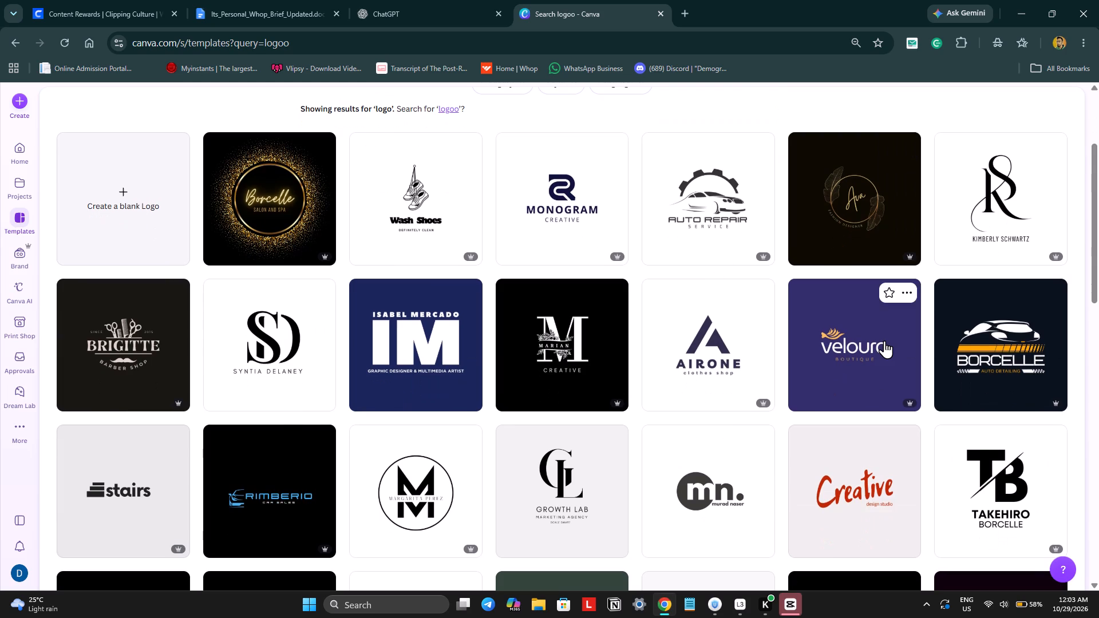
{"action": "scroll", "coordinate": [884, 340], "scroll_direction": "down", "scroll_amount": 2}
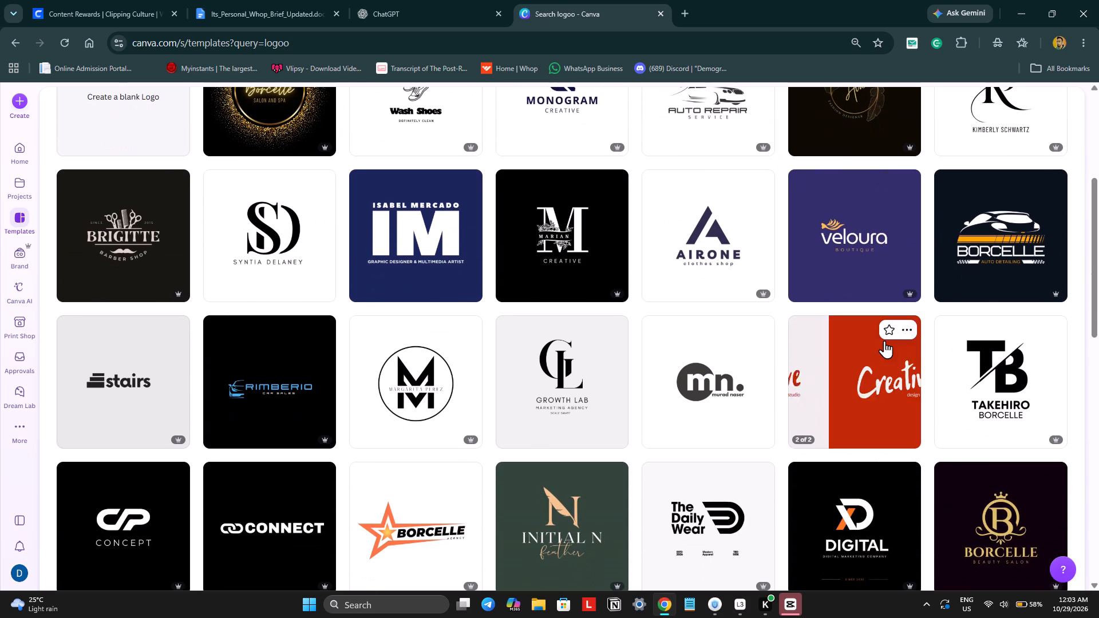
{"action": "scroll", "coordinate": [884, 340], "scroll_direction": "down", "scroll_amount": 5}
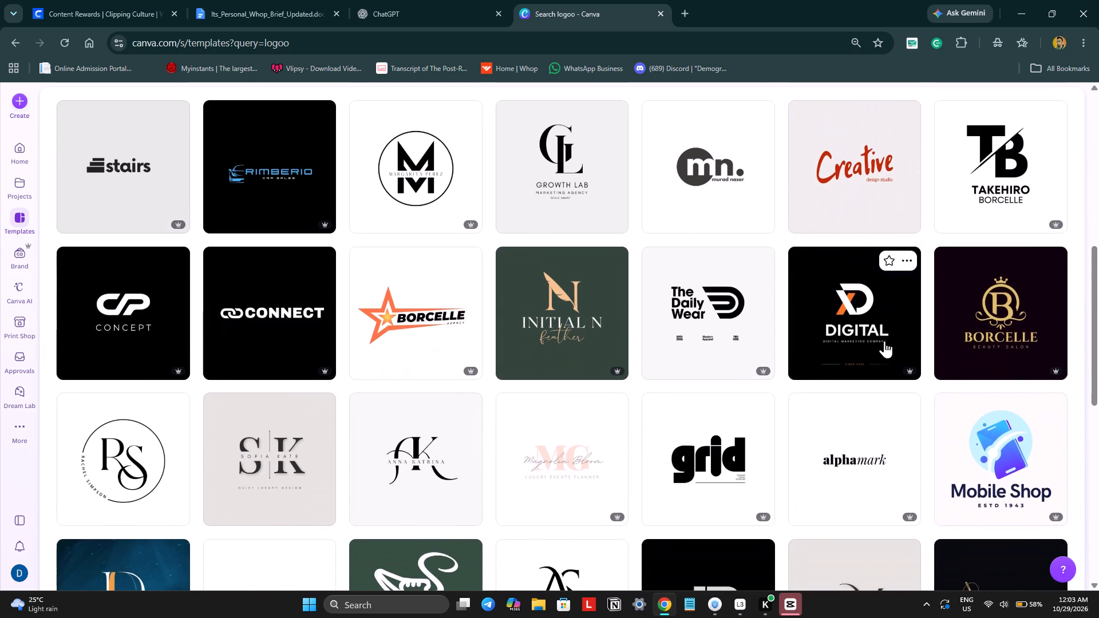
{"action": "scroll", "coordinate": [884, 340], "scroll_direction": "down", "scroll_amount": 1}
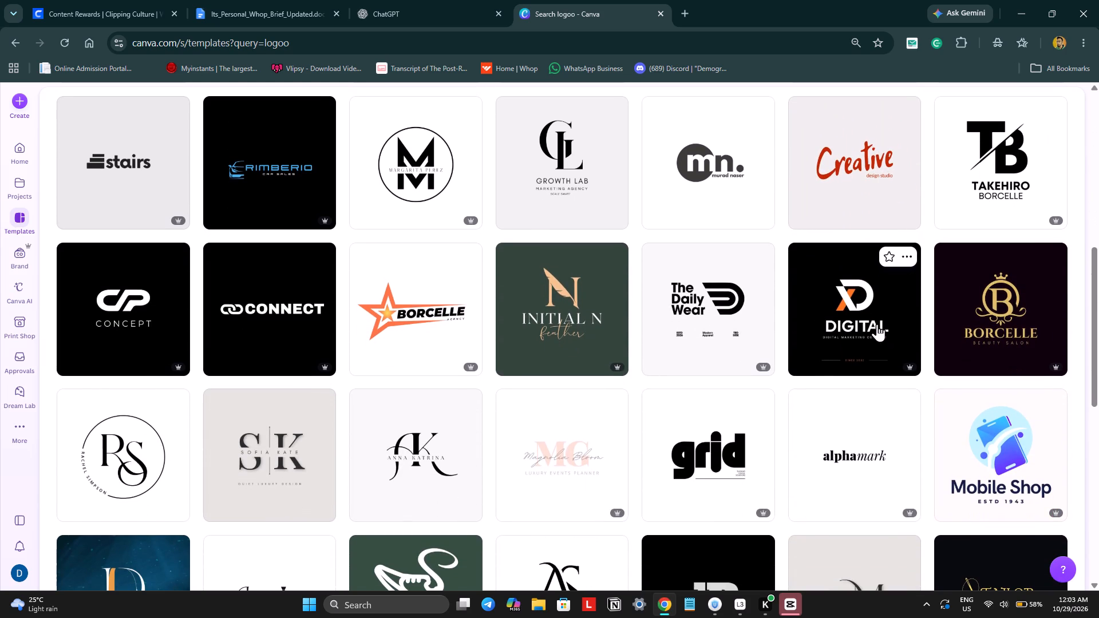
{"action": "left_click", "coordinate": [877, 324]}
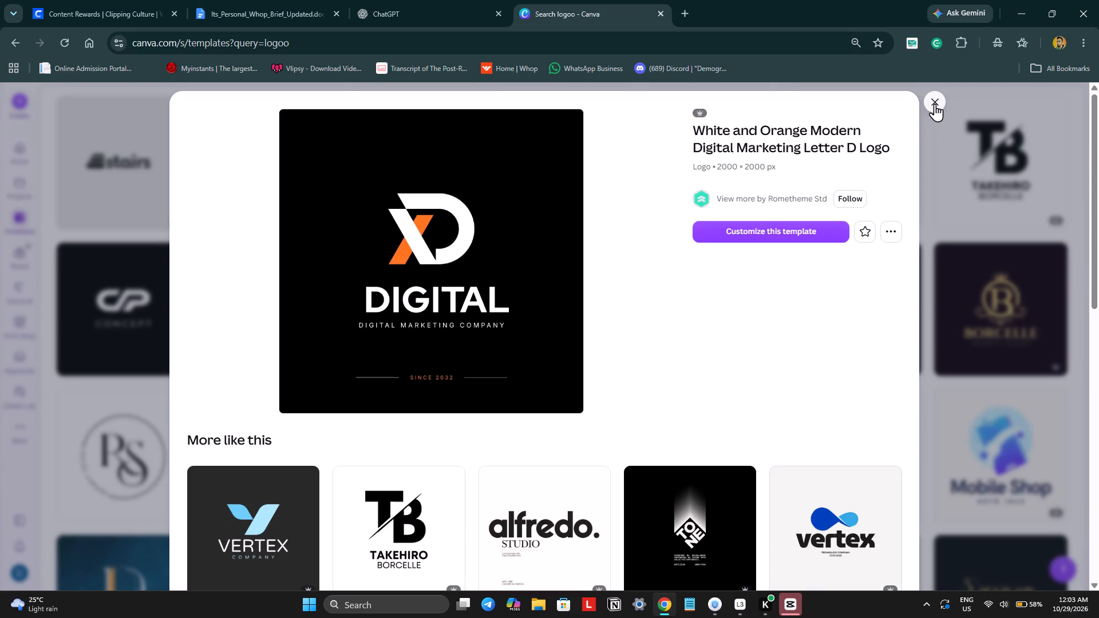
{"action": "left_click", "coordinate": [935, 104]}
Find the dark VERTEX Company logo template further down the results and open it for customizing.
{"action": "scroll", "coordinate": [996, 365], "scroll_direction": "down", "scroll_amount": 7}
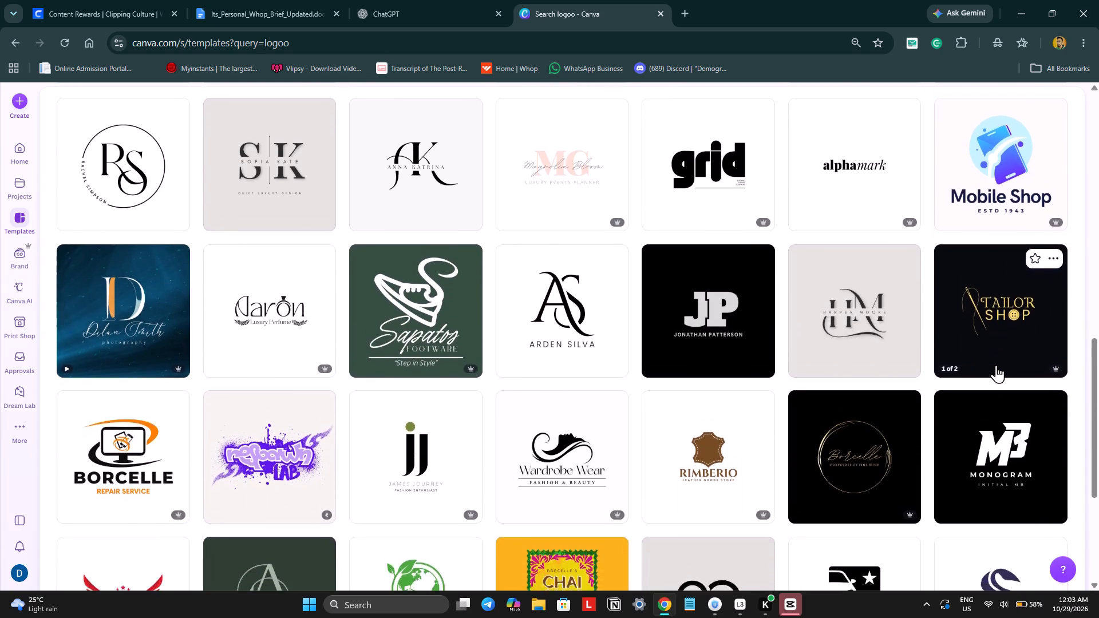
{"action": "scroll", "coordinate": [996, 365], "scroll_direction": "down", "scroll_amount": 4}
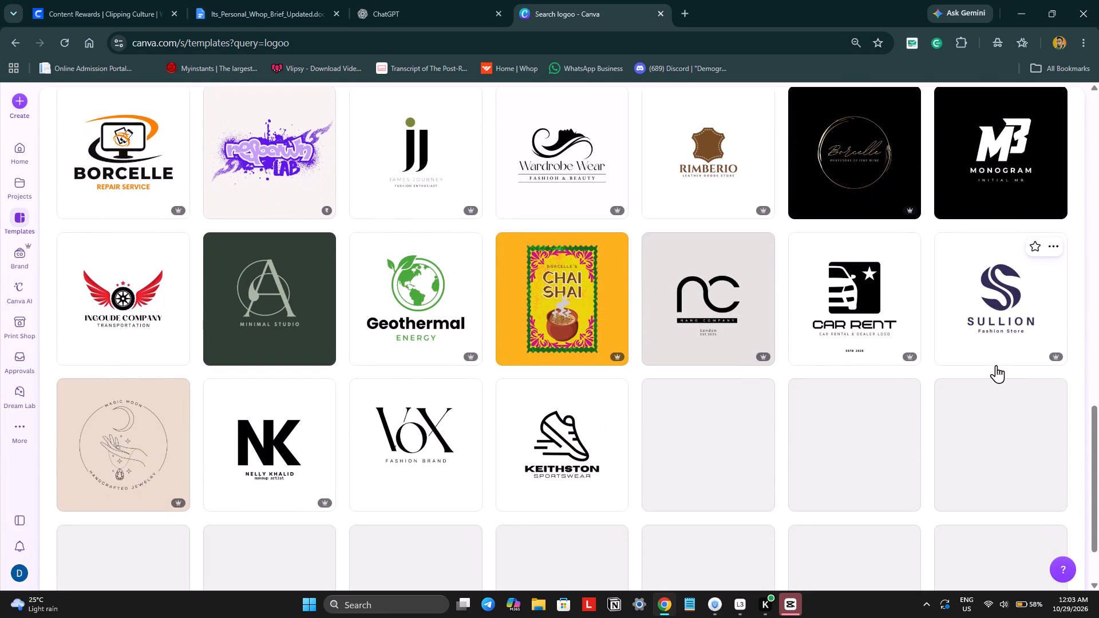
{"action": "scroll", "coordinate": [996, 365], "scroll_direction": "down", "scroll_amount": 3}
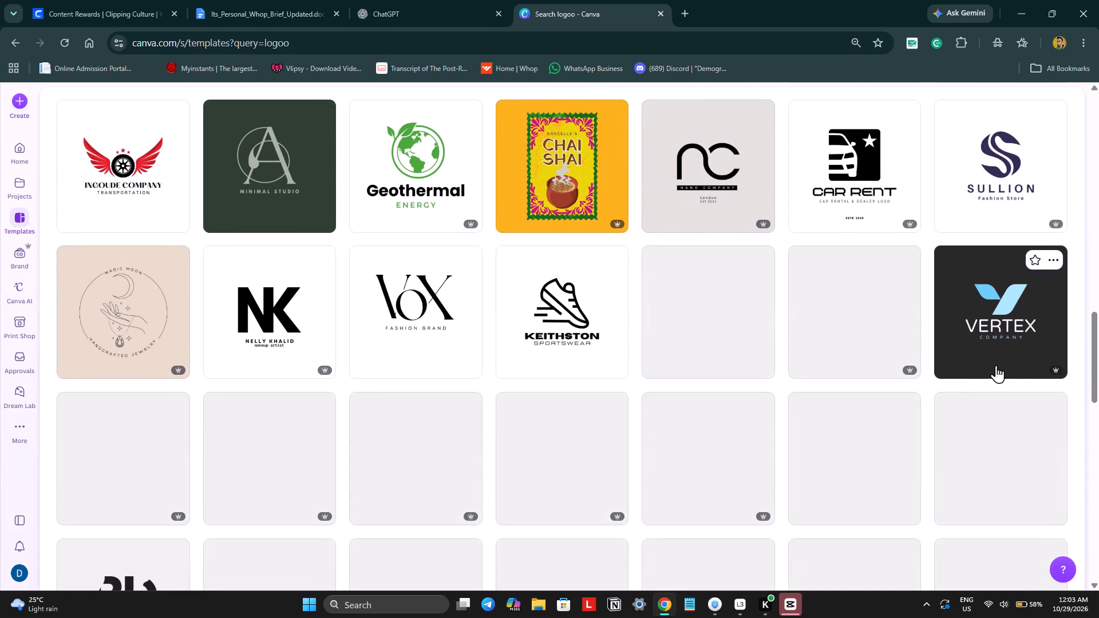
{"action": "scroll", "coordinate": [996, 365], "scroll_direction": "down", "scroll_amount": 1}
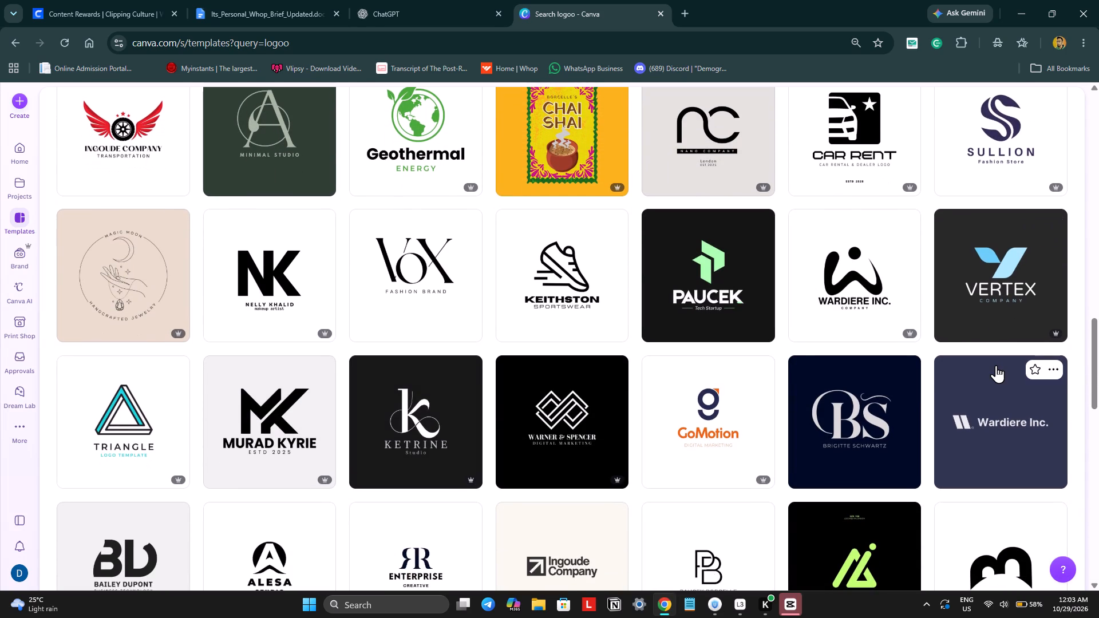
{"action": "left_click", "coordinate": [1007, 283]}
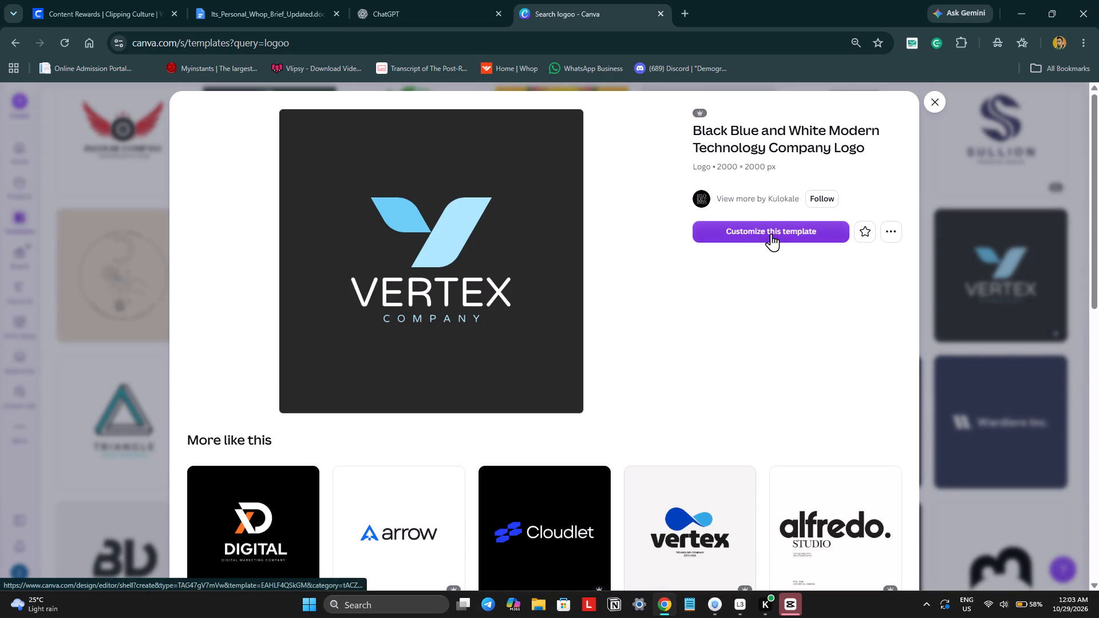
{"action": "left_click", "coordinate": [771, 233]}
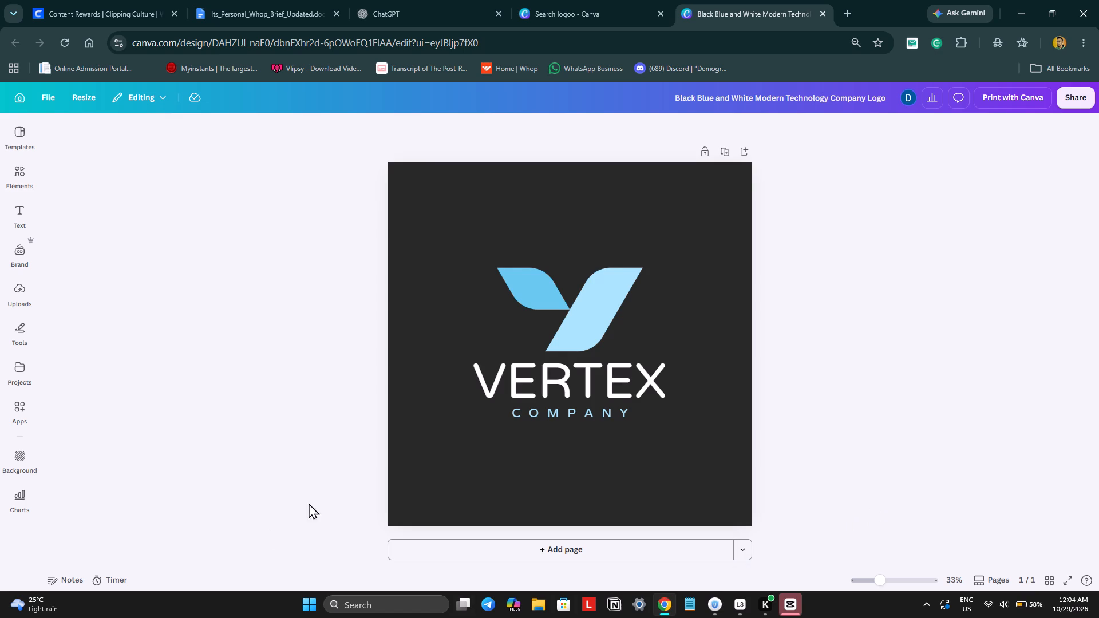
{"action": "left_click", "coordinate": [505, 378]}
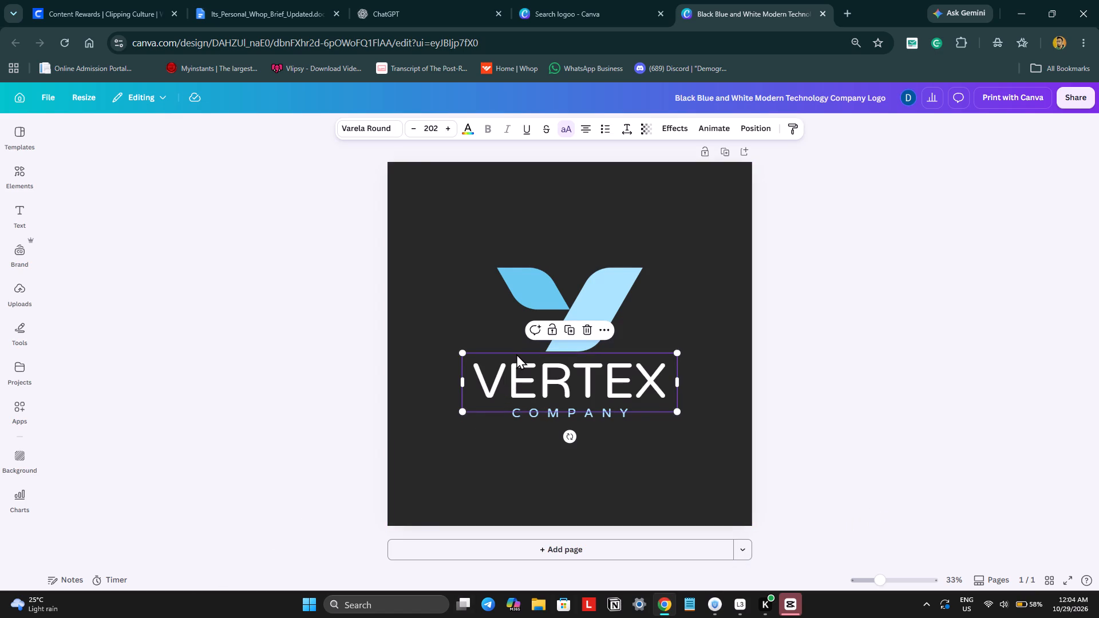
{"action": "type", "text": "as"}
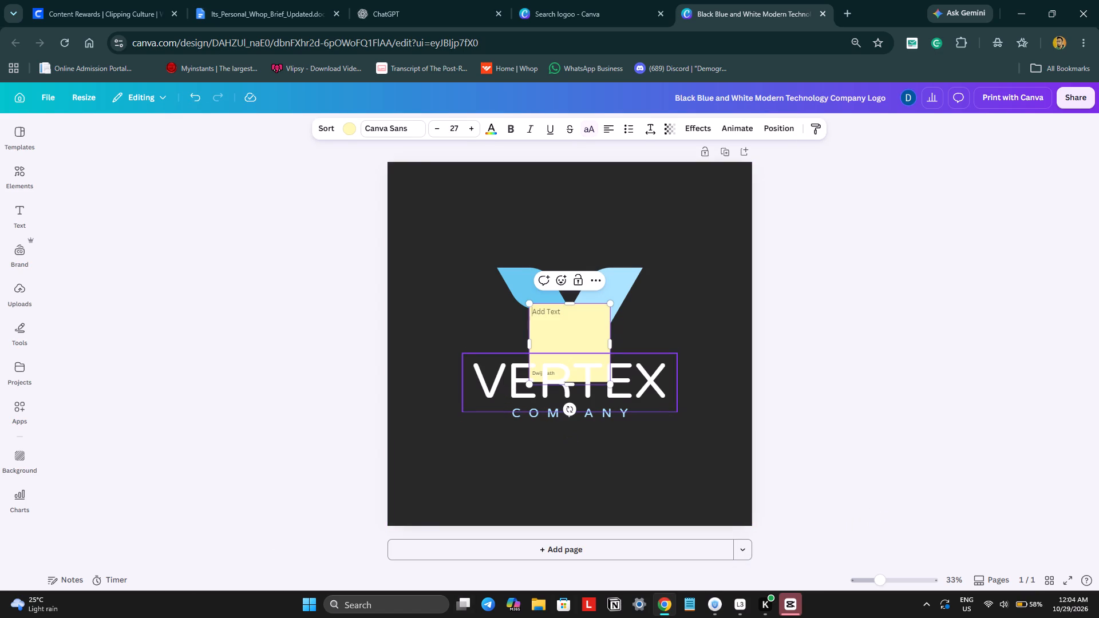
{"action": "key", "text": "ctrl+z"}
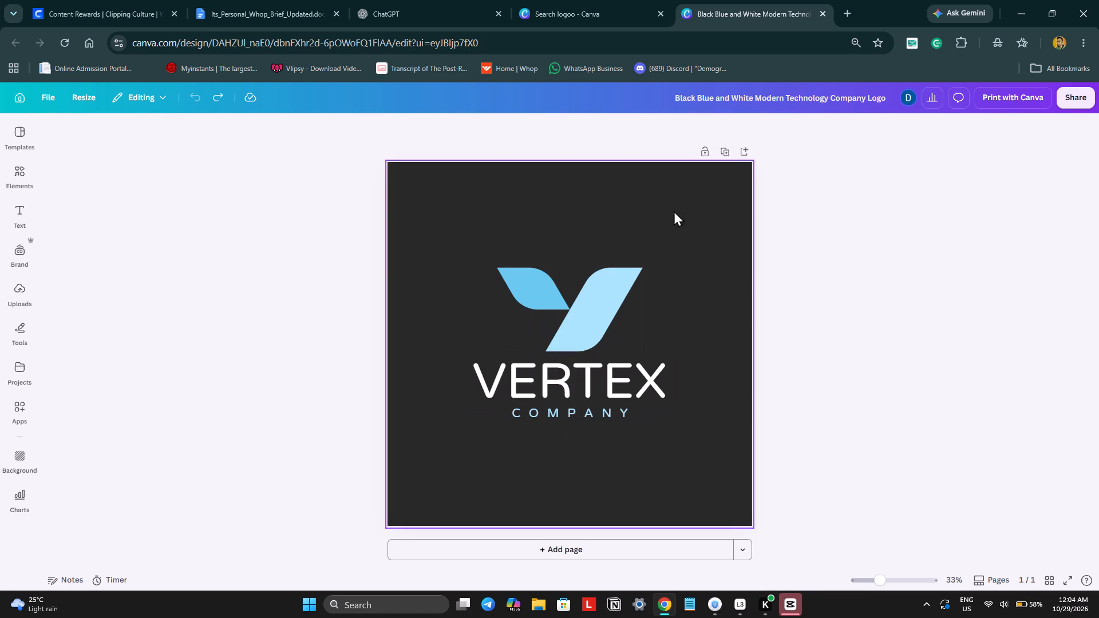
Replace the VERTEX text with "asthetic" and widen its text box so the word fits on one line.
{"action": "double_click", "coordinate": [592, 381]}
{"action": "type", "text": "as"}
{"action": "type", "text": "thetic"}
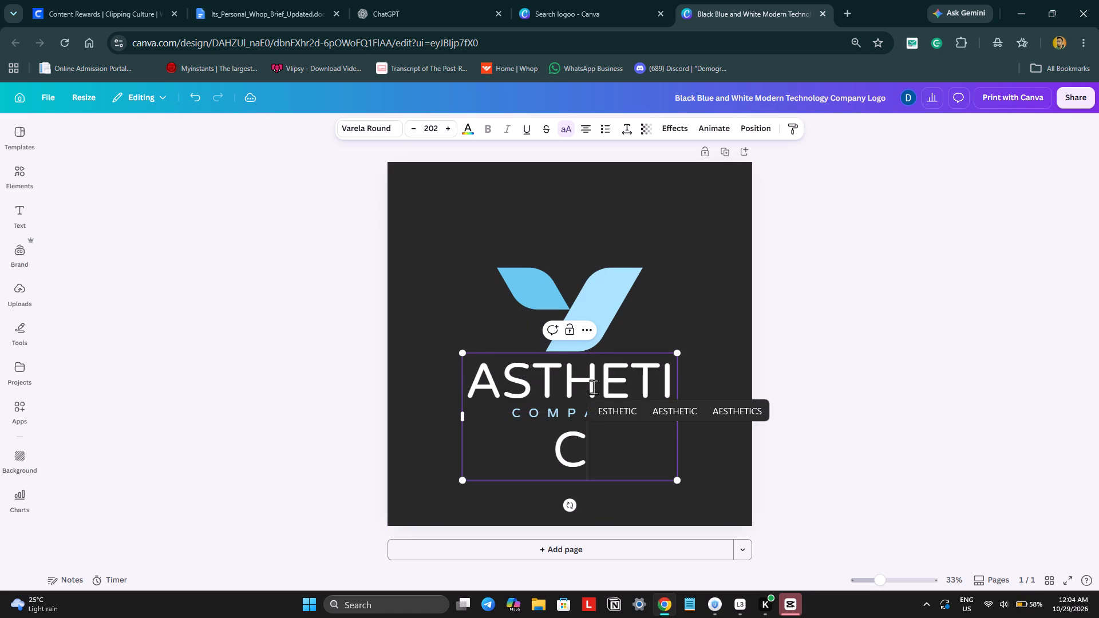
{"action": "left_click", "coordinate": [770, 384]}
{"action": "left_click", "coordinate": [645, 384]}
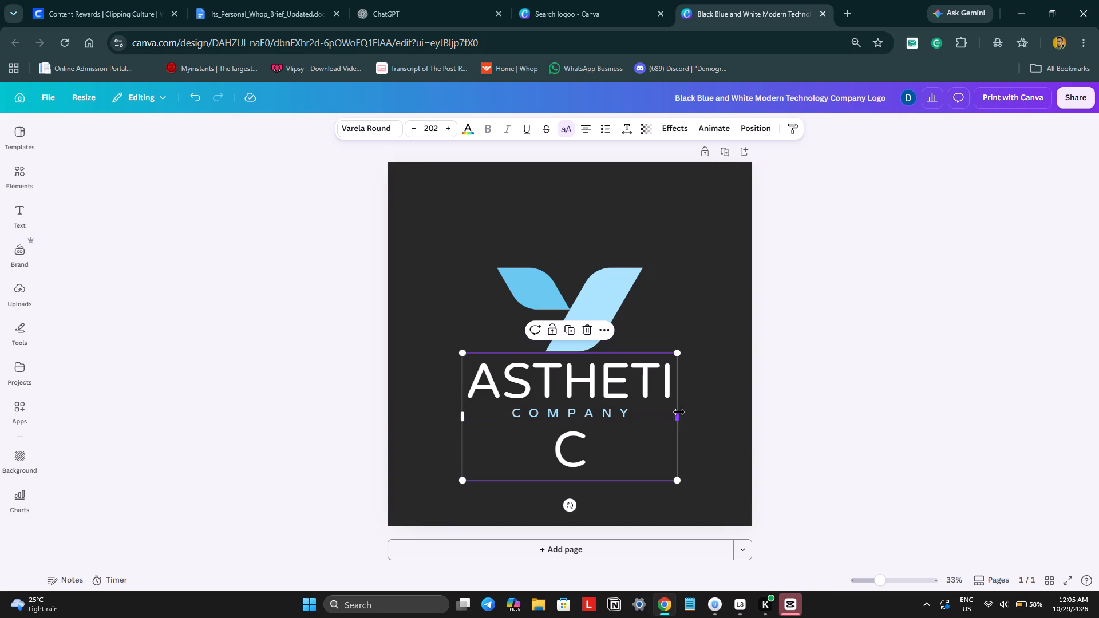
{"action": "left_click_drag", "start_coordinate": [679, 412], "coordinate": [721, 407]}
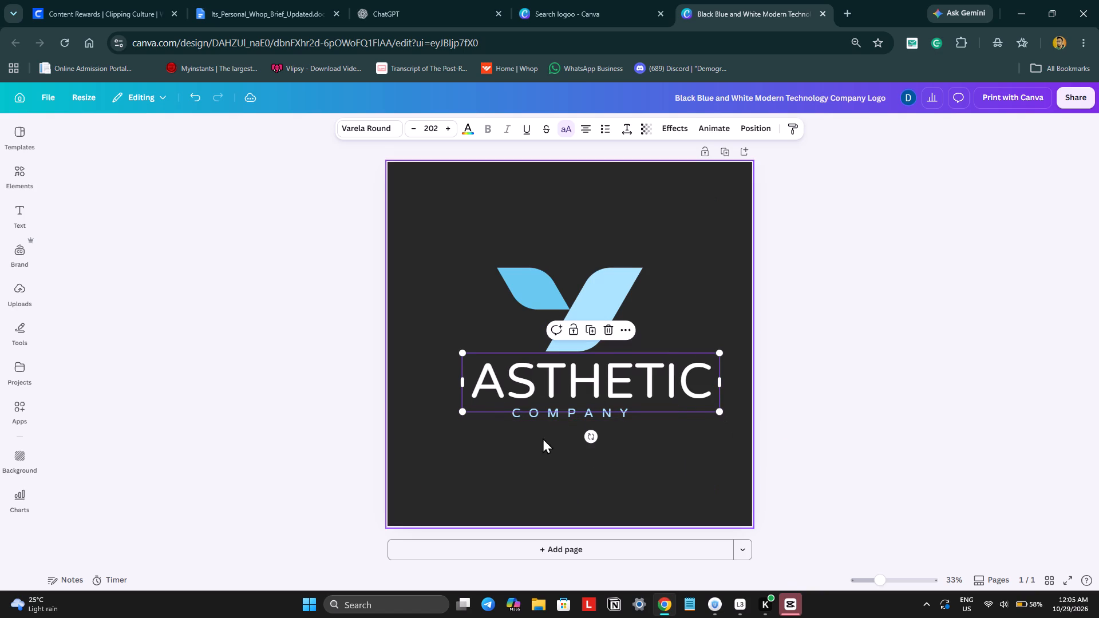
{"action": "left_click", "coordinate": [541, 440]}
Replace the COMPANY tagline under the logo name with "clippper".
{"action": "left_click", "coordinate": [552, 415]}
{"action": "double_click", "coordinate": [552, 415]}
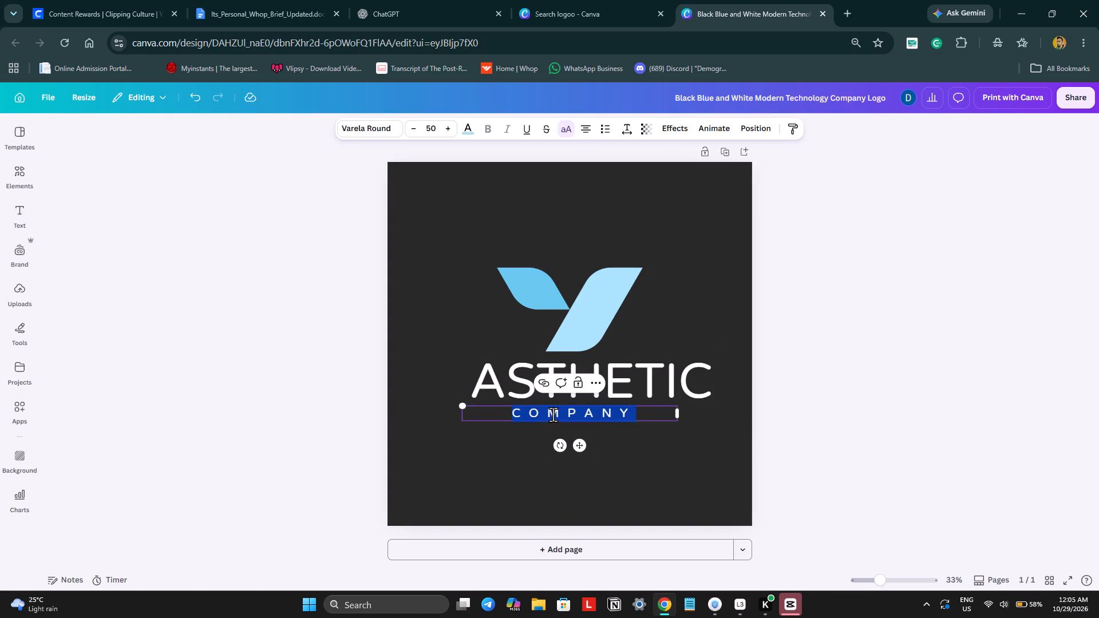
{"action": "type", "text": "clippper"}
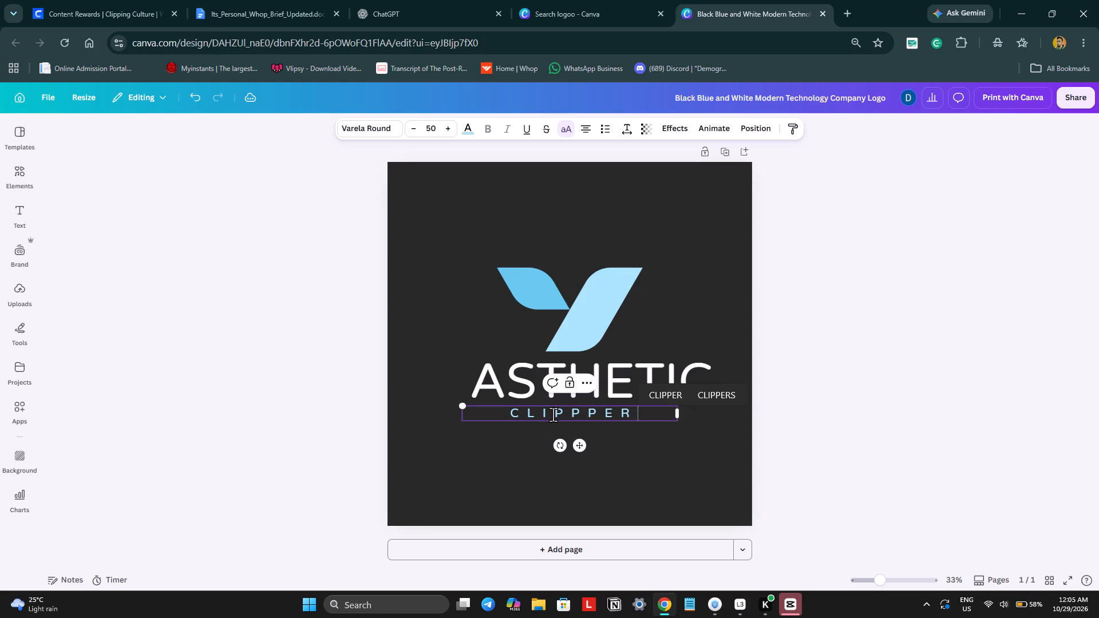
{"action": "left_click", "coordinate": [602, 296]}
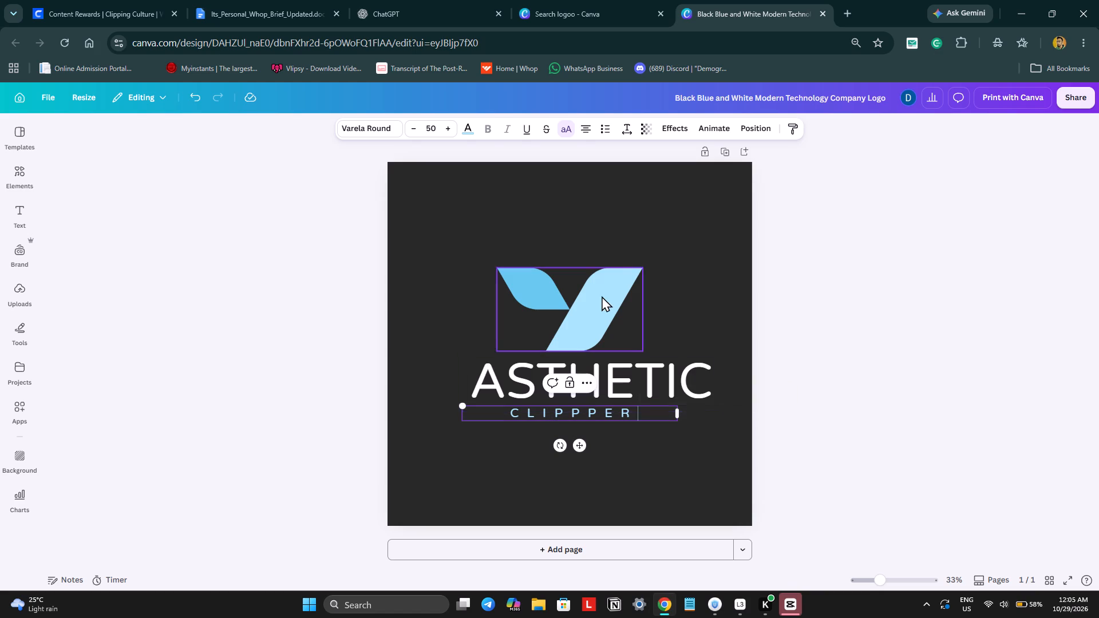
Search the design elements for "clipping" and narrow the results to graphics.
{"action": "left_click", "coordinate": [19, 172]}
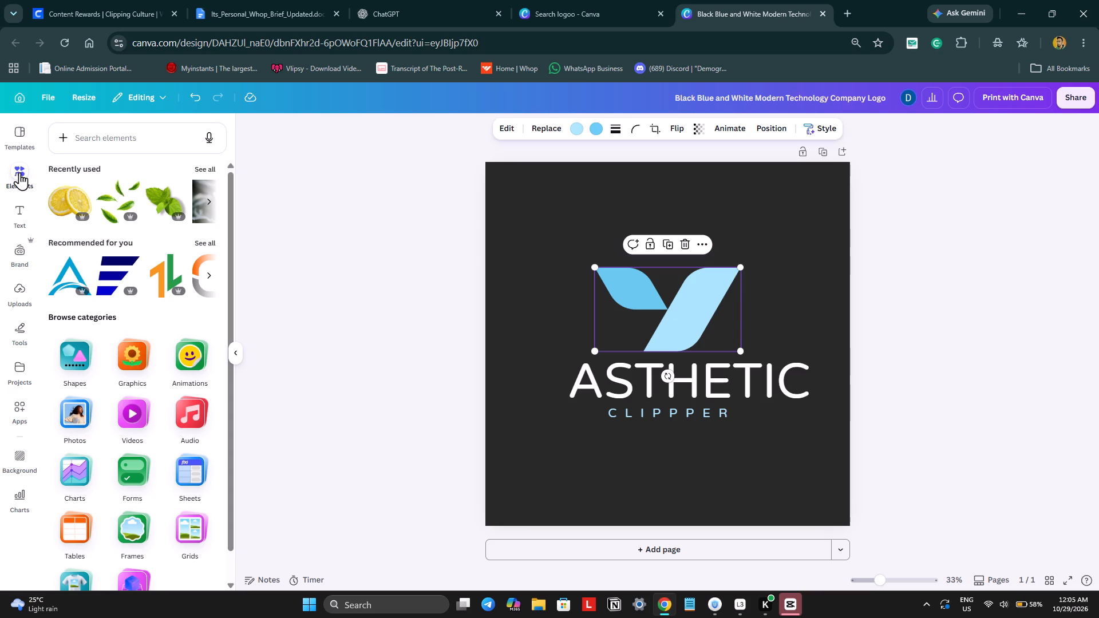
{"action": "left_click", "coordinate": [110, 134]}
{"action": "type", "text": "clipping"}
{"action": "key", "text": "Return"}
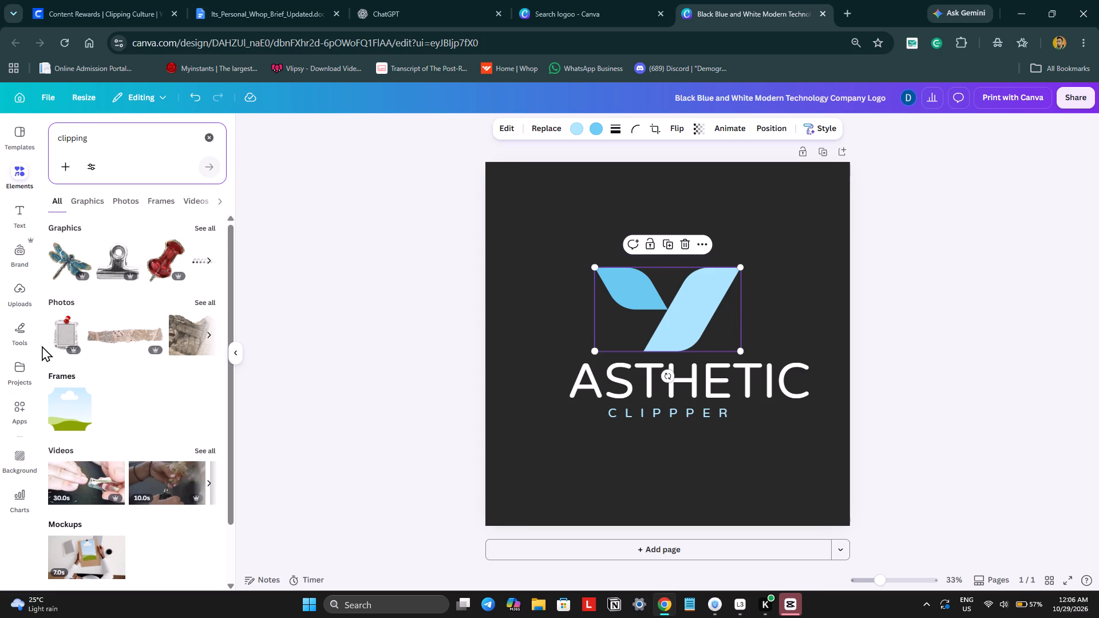
{"action": "scroll", "coordinate": [88, 324], "scroll_direction": "up", "scroll_amount": 2}
{"action": "left_click", "coordinate": [77, 206]}
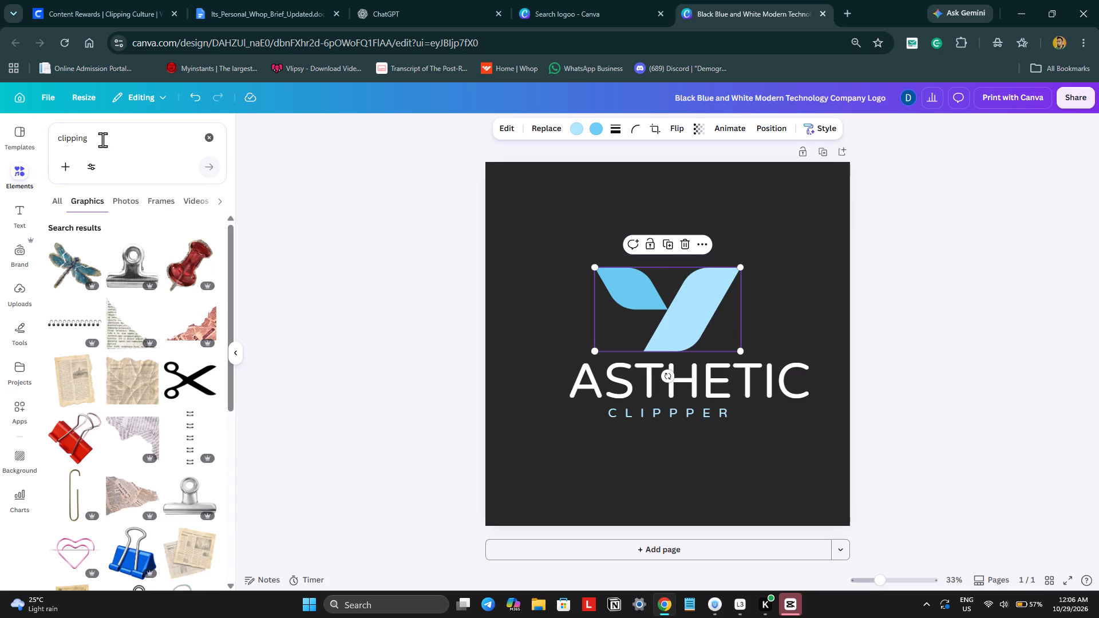
Search the graphics for "clipper" instead.
{"action": "left_click_drag", "start_coordinate": [101, 140], "coordinate": [58, 135]}
{"action": "type", "text": "clippi"}
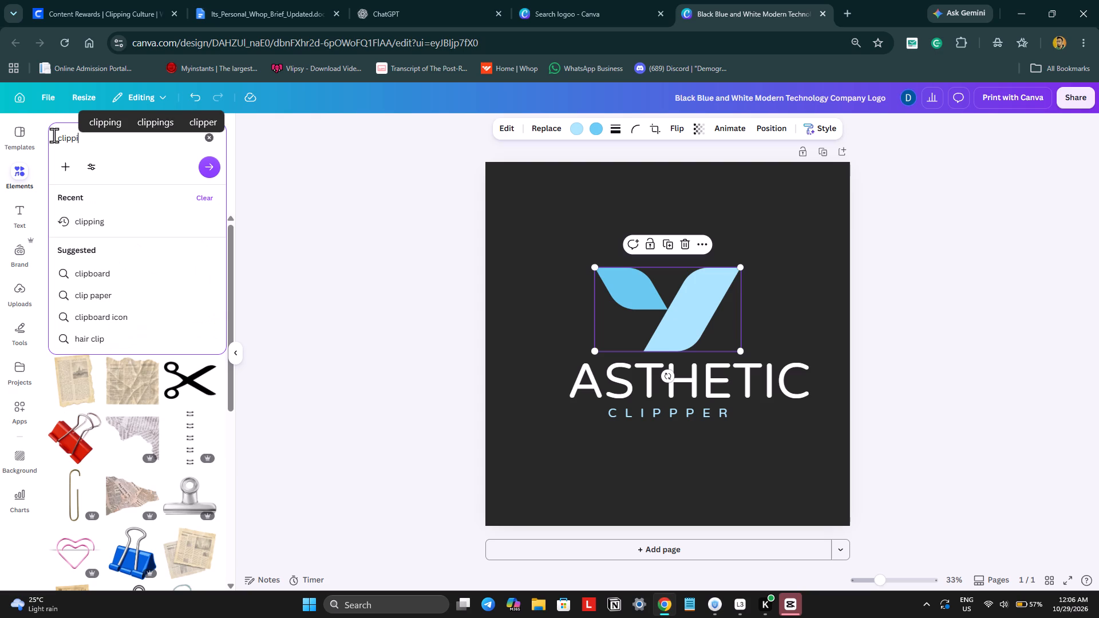
{"action": "key", "text": "BackSpace"}
{"action": "key", "text": "BackSpace"}
{"action": "key", "text": "BackSpace"}
{"action": "key", "text": "BackSpace"}
{"action": "key", "text": "BackSpace"}
{"action": "key", "text": "BackSpace"}
{"action": "key", "text": "BackSpace"}
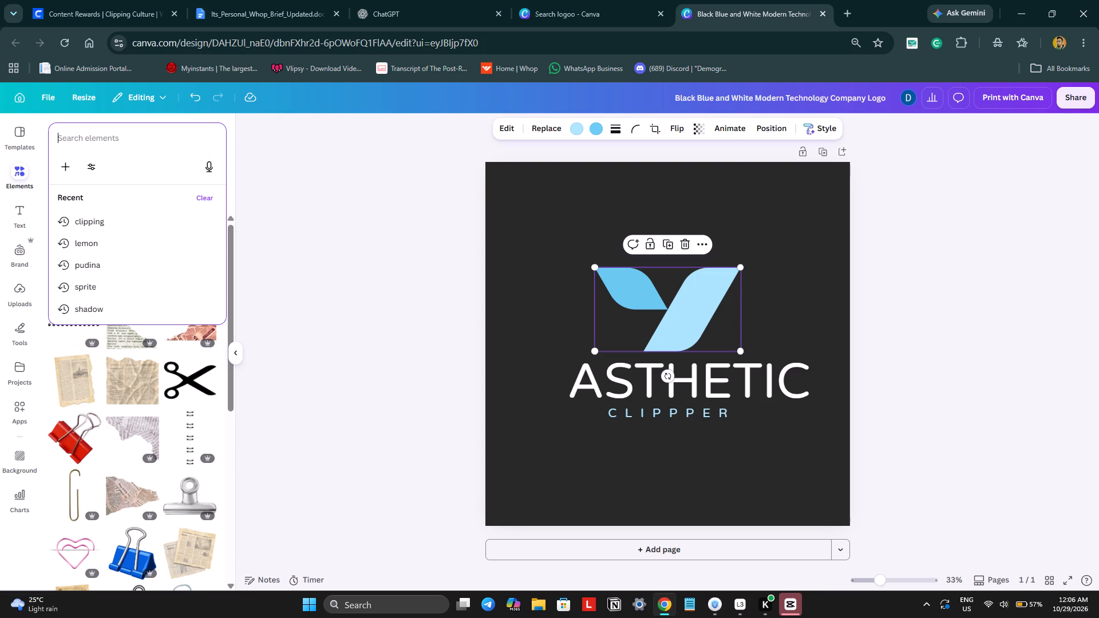
{"action": "type", "text": "clipper"}
{"action": "key", "text": "Return"}
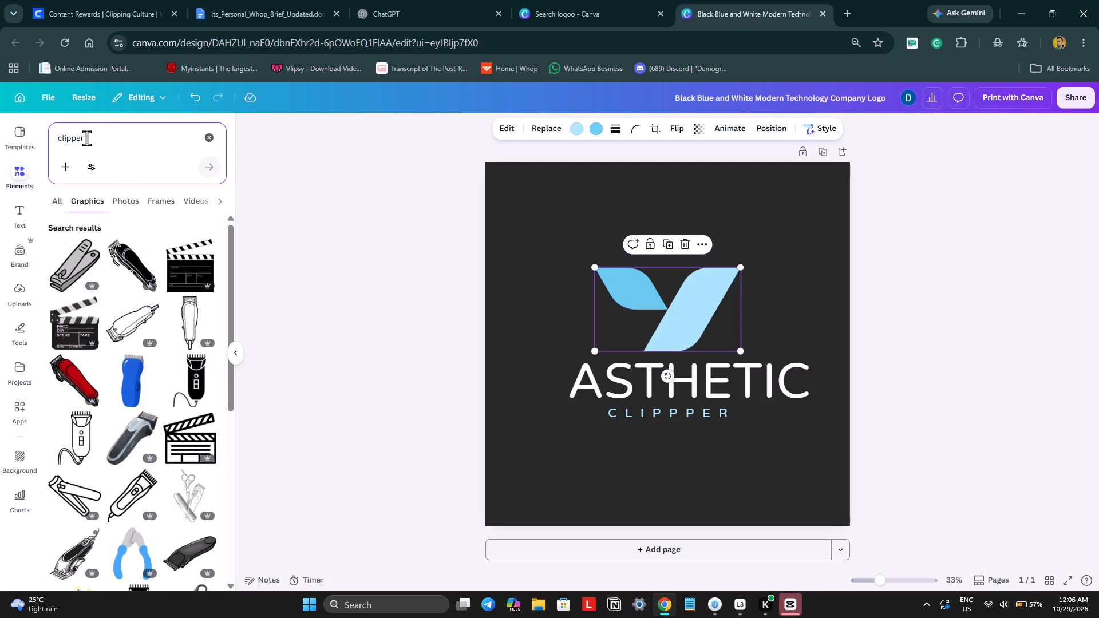
Look through the clipper graphics for a symbol that could suit the logo.
{"action": "left_click_drag", "start_coordinate": [86, 138], "coordinate": [33, 140]}
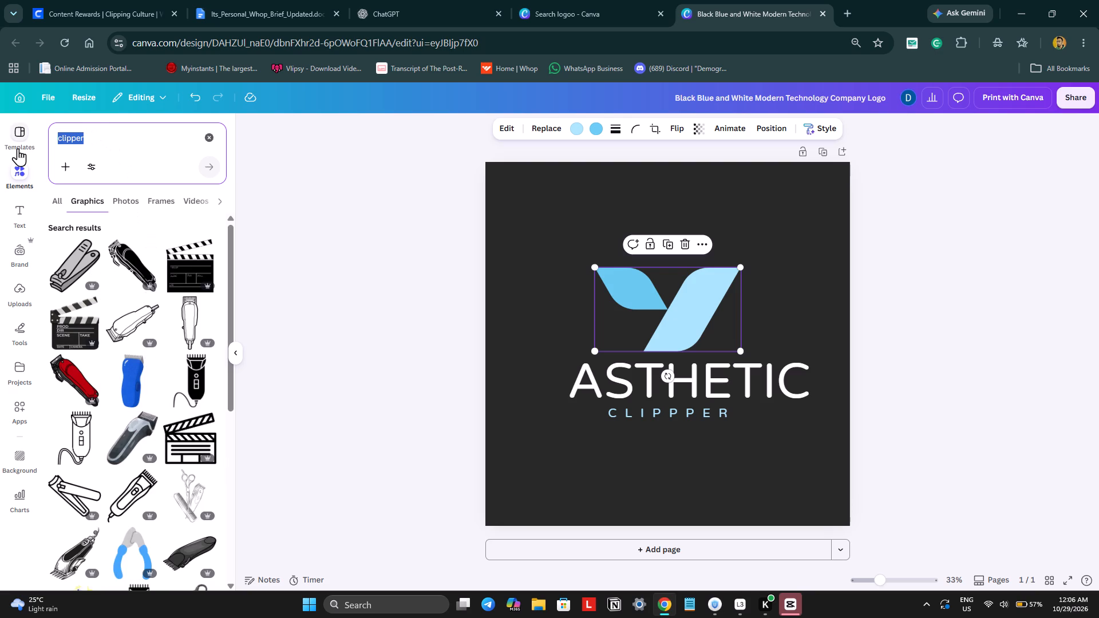
{"action": "scroll", "coordinate": [18, 148], "scroll_direction": "down", "scroll_amount": 6}
{"action": "scroll", "coordinate": [159, 402], "scroll_direction": "down", "scroll_amount": 4}
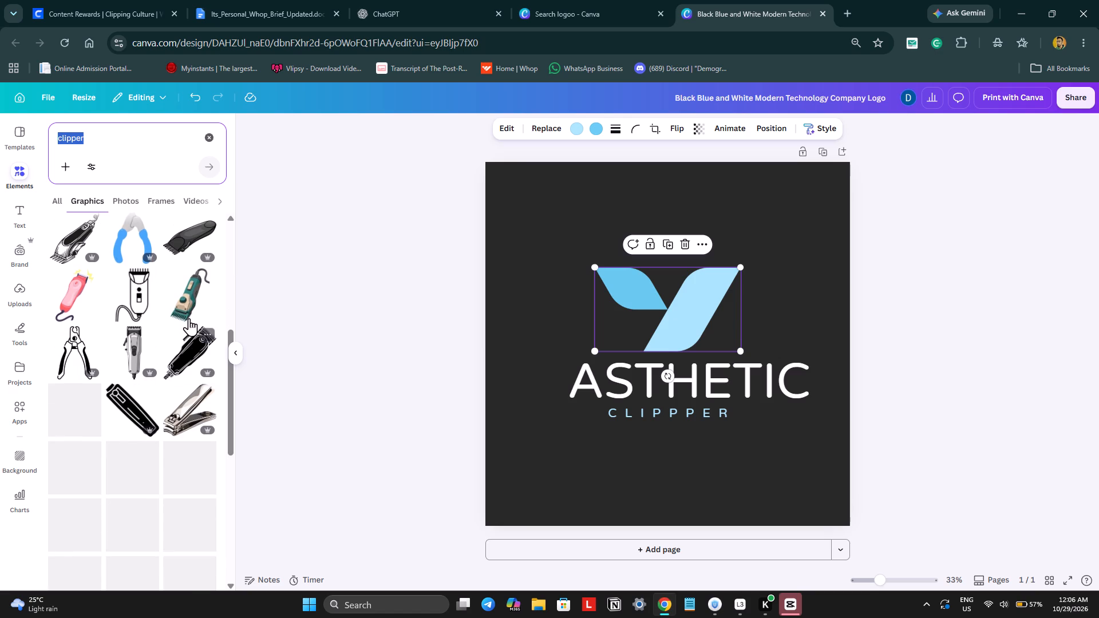
{"action": "scroll", "coordinate": [85, 486], "scroll_direction": "down", "scroll_amount": 1}
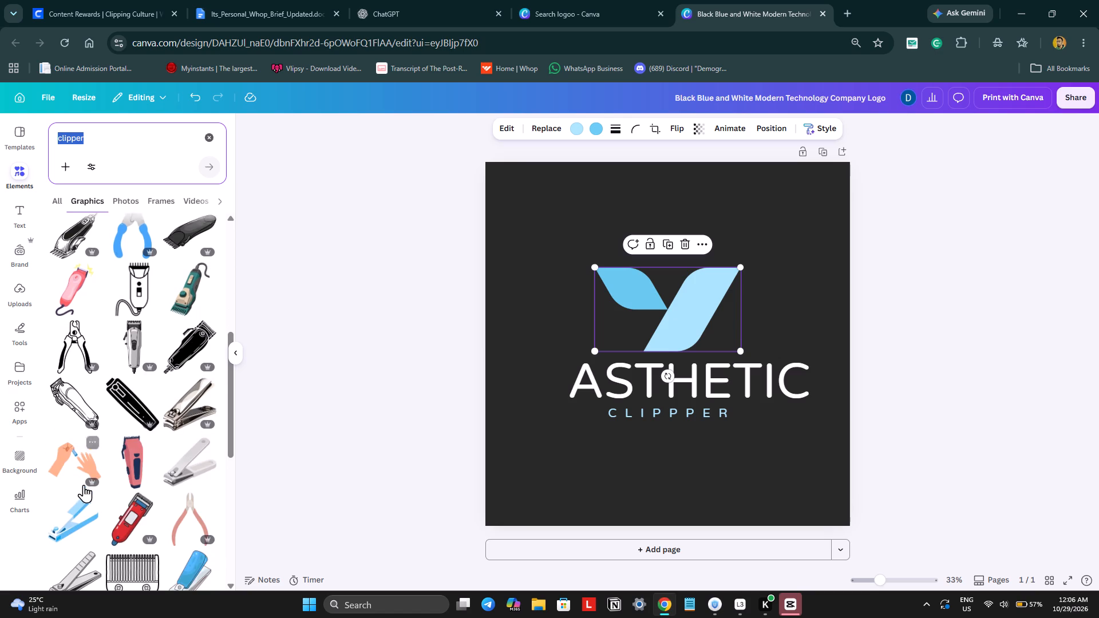
{"action": "scroll", "coordinate": [84, 485], "scroll_direction": "down", "scroll_amount": 5}
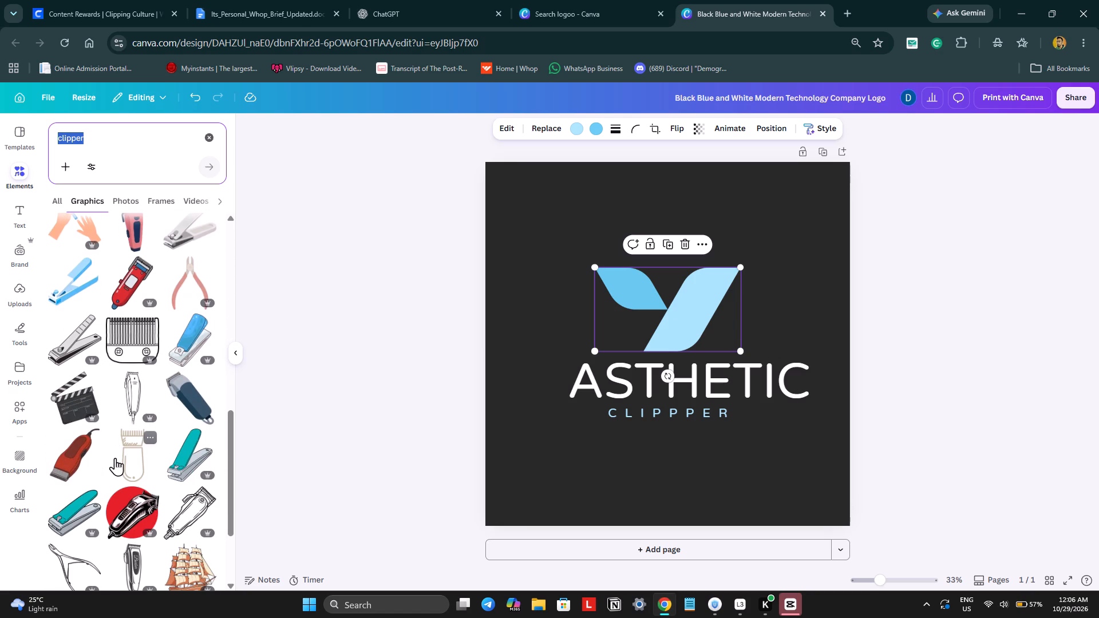
{"action": "scroll", "coordinate": [115, 458], "scroll_direction": "down", "scroll_amount": 1}
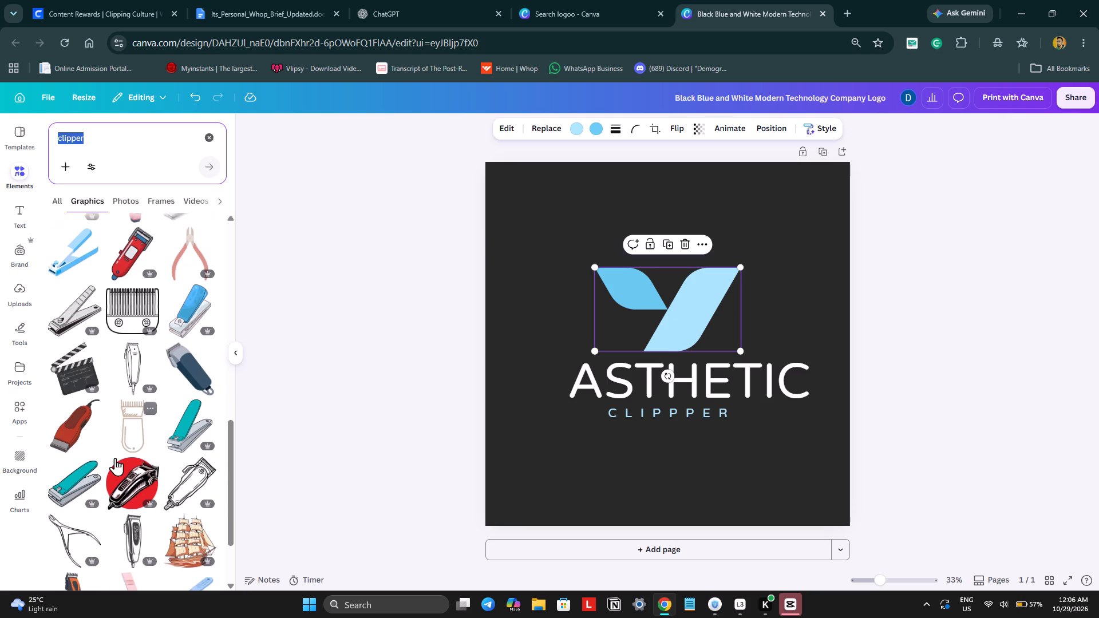
{"action": "scroll", "coordinate": [115, 458], "scroll_direction": "down", "scroll_amount": 1}
{"action": "scroll", "coordinate": [85, 366], "scroll_direction": "down", "scroll_amount": 2}
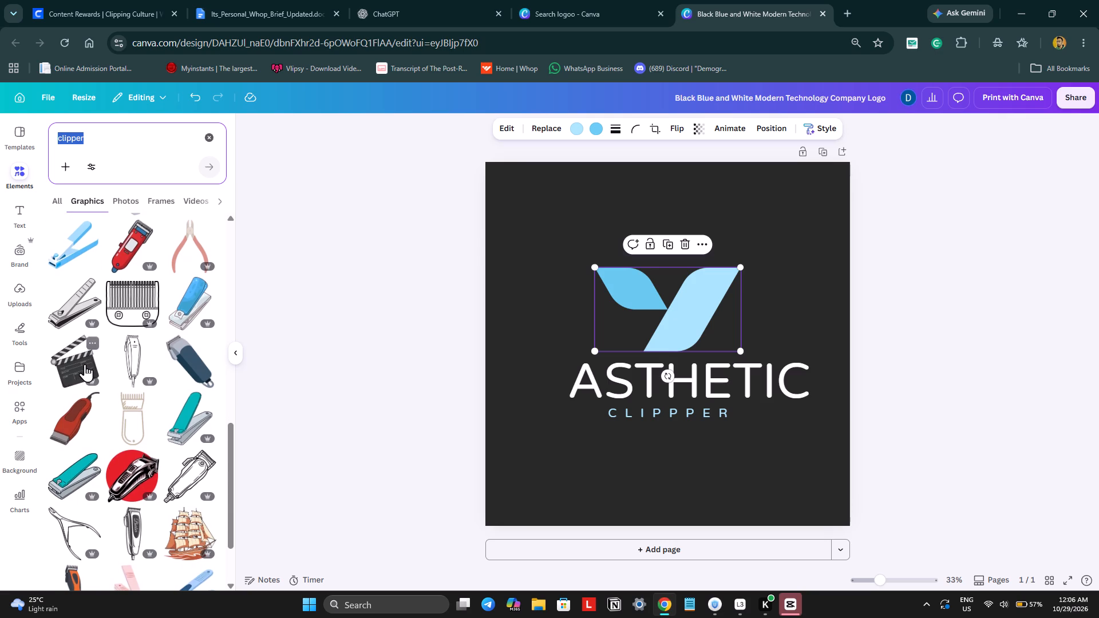
{"action": "scroll", "coordinate": [85, 364], "scroll_direction": "down", "scroll_amount": 1}
Search the elements for "editor" and look through the matching graphics and photos for a logo symbol.
{"action": "type", "text": "editor"}
{"action": "key", "text": "Return"}
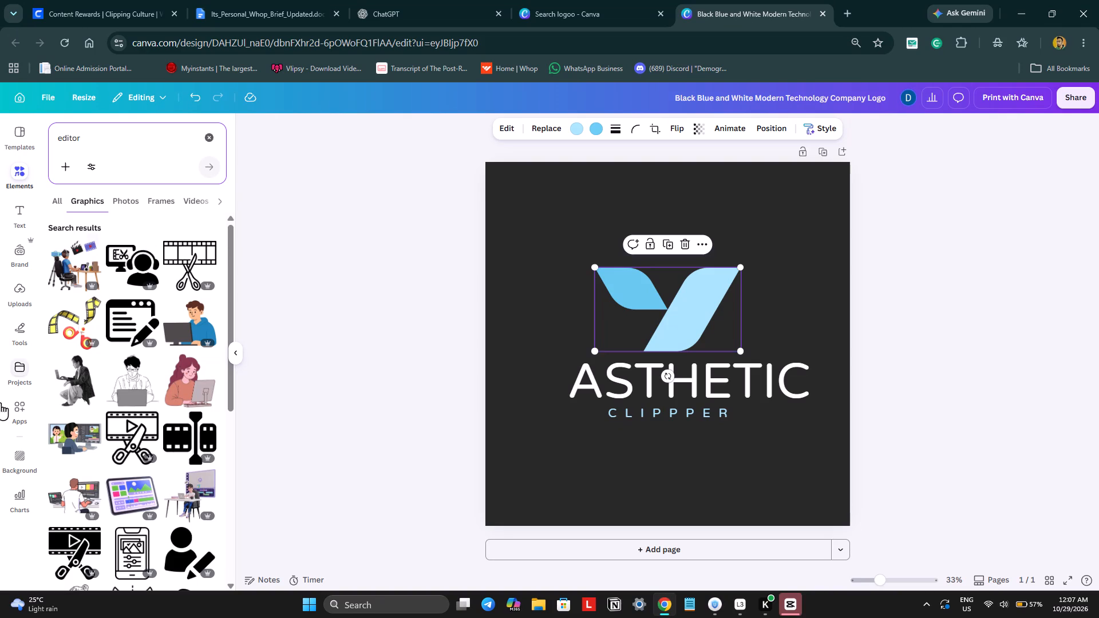
{"action": "scroll", "coordinate": [118, 383], "scroll_direction": "down", "scroll_amount": 5}
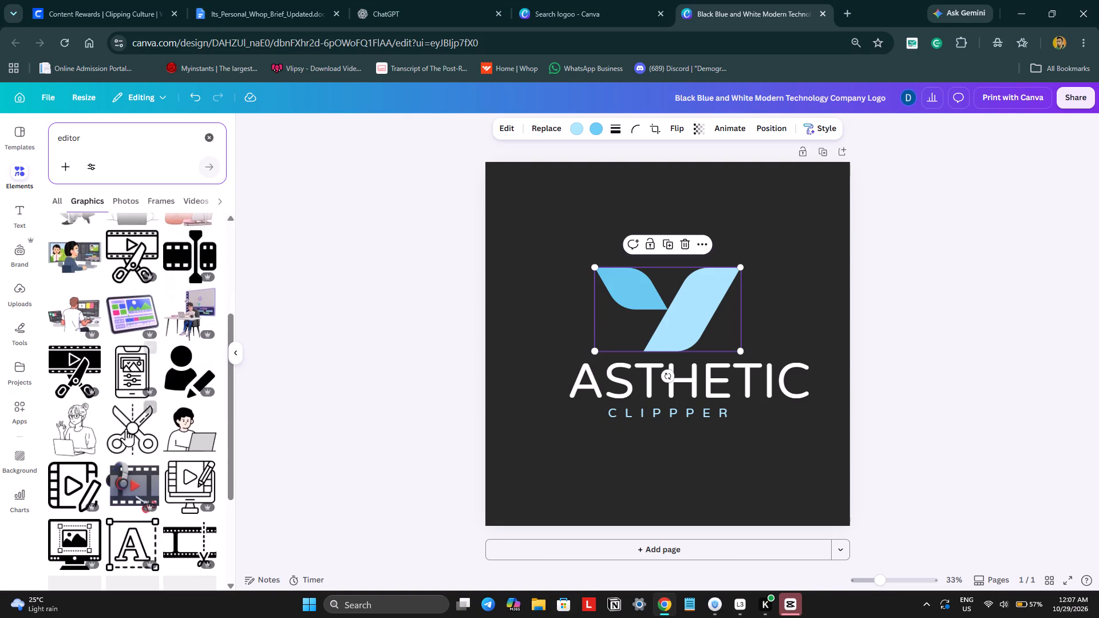
{"action": "scroll", "coordinate": [103, 478], "scroll_direction": "down", "scroll_amount": 4}
{"action": "scroll", "coordinate": [132, 468], "scroll_direction": "up", "scroll_amount": 1}
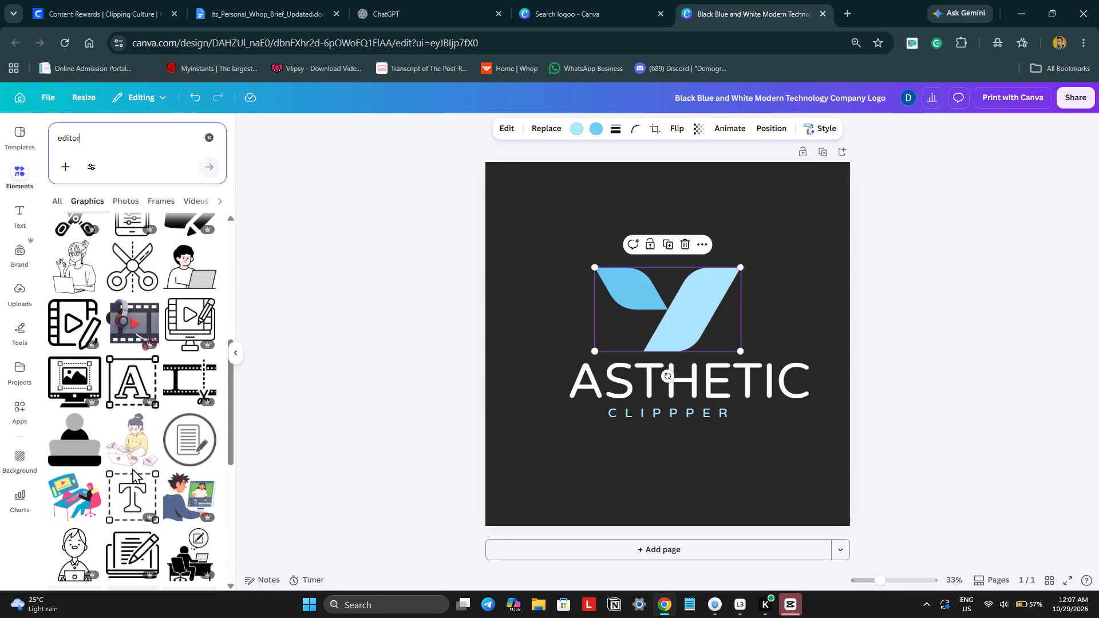
{"action": "scroll", "coordinate": [132, 468], "scroll_direction": "up", "scroll_amount": 1}
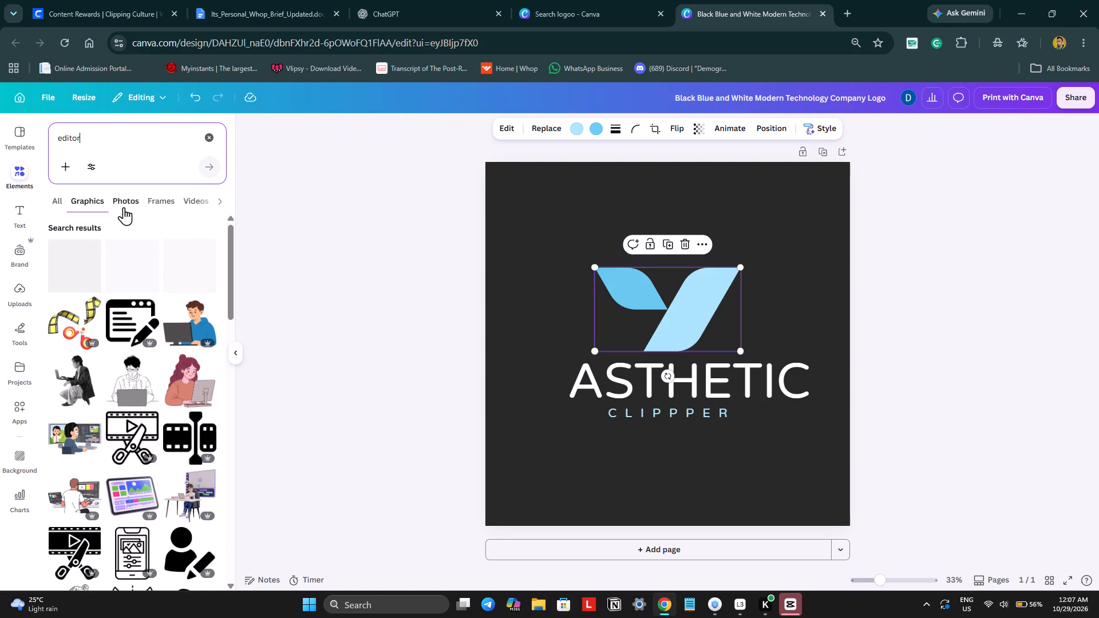
{"action": "left_click", "coordinate": [126, 203]}
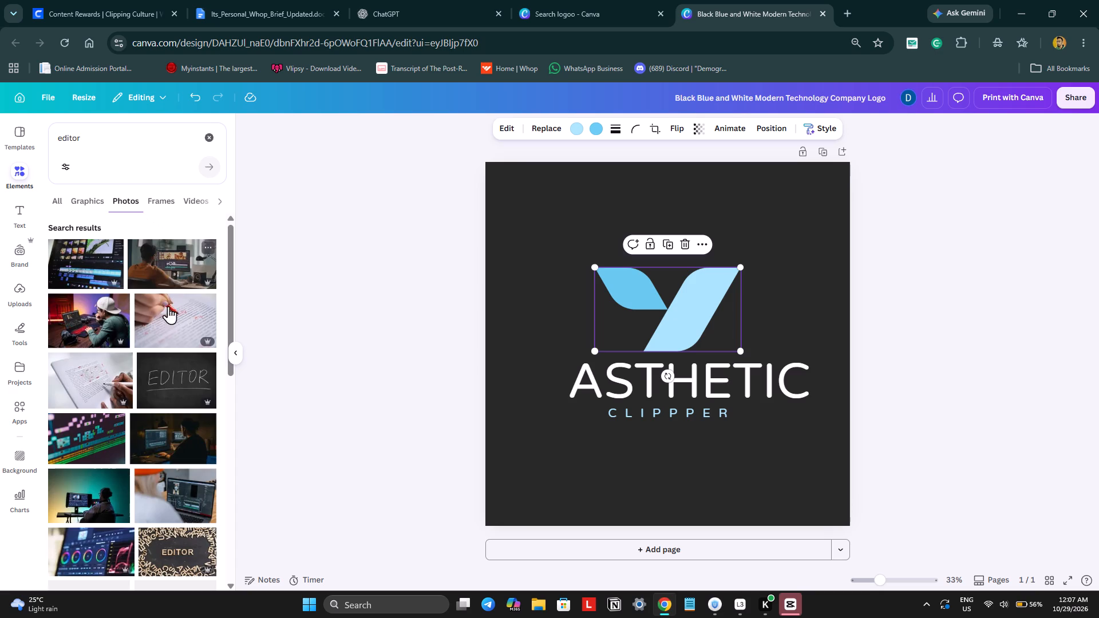
{"action": "left_click", "coordinate": [82, 204]}
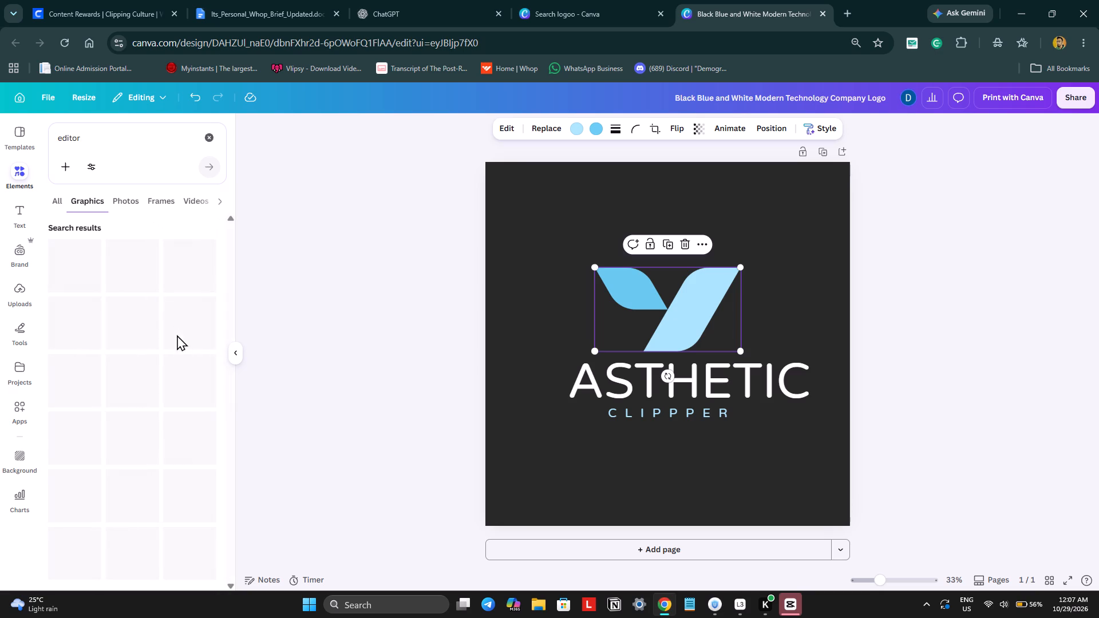
{"action": "scroll", "coordinate": [169, 414], "scroll_direction": "down", "scroll_amount": 1}
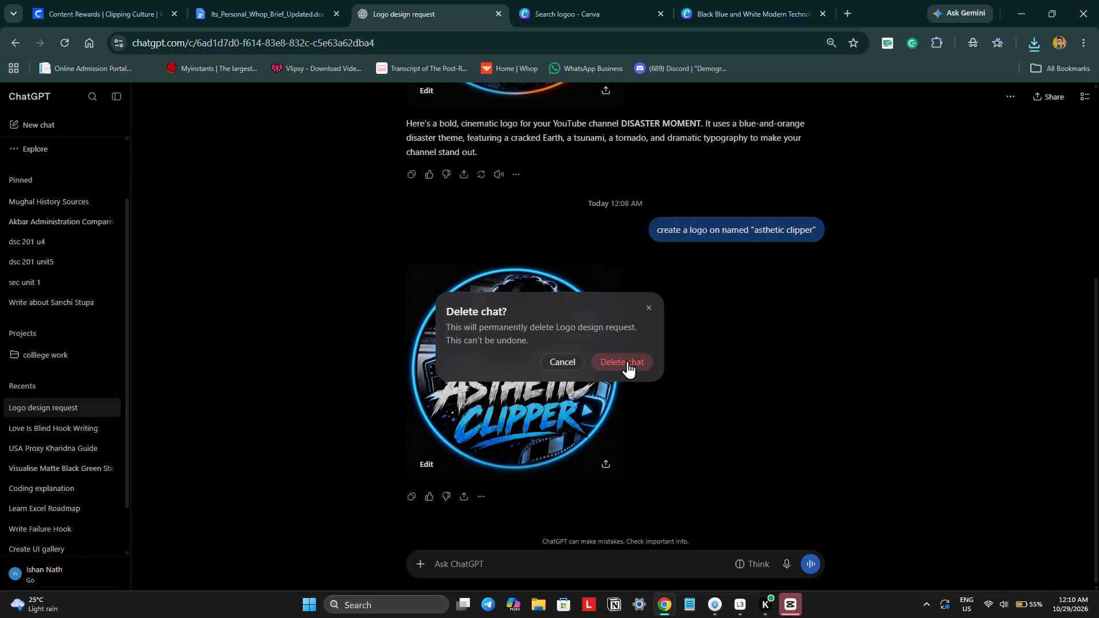
Back in the Canva design, add the Blue and Black Bold Minimalist Technology Logo template as a new page.
{"action": "left_click", "coordinate": [731, 10]}
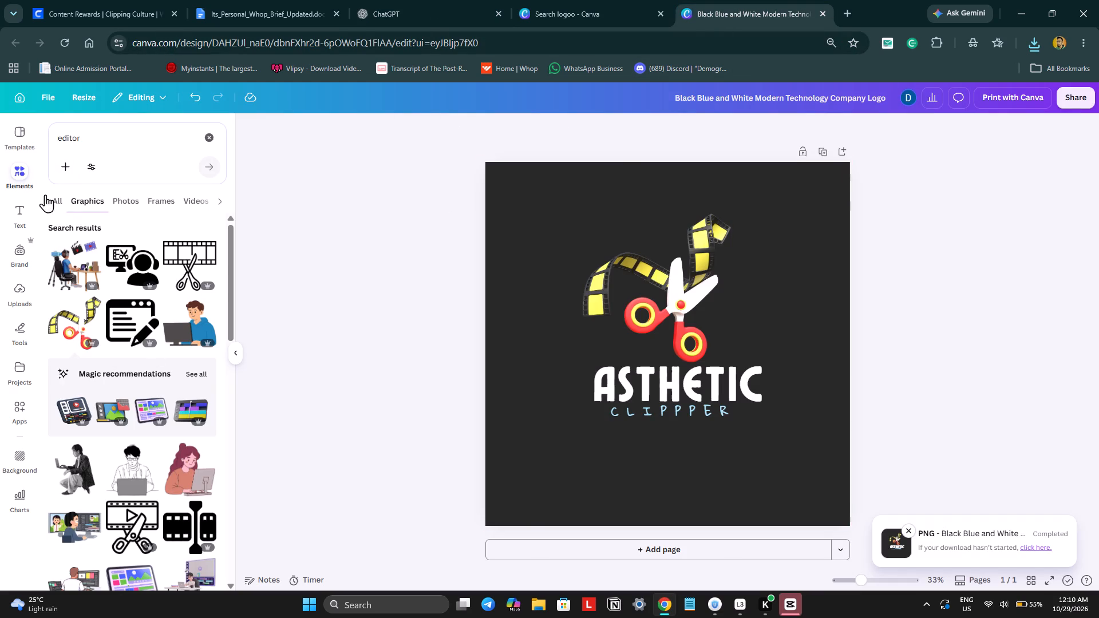
{"action": "left_click", "coordinate": [21, 144]}
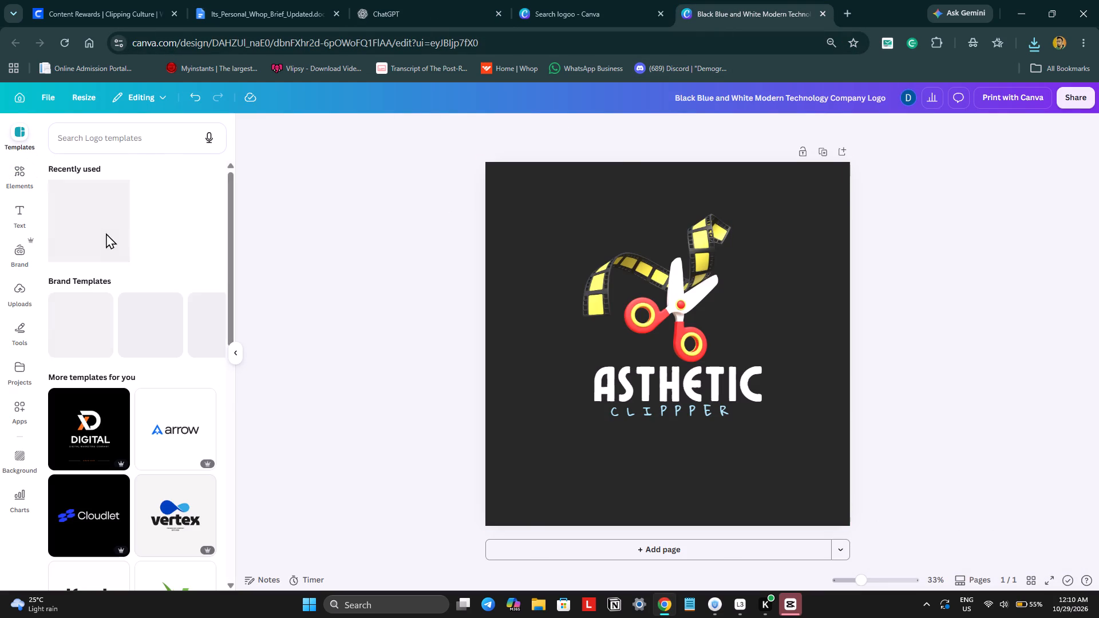
{"action": "scroll", "coordinate": [162, 393], "scroll_direction": "down", "scroll_amount": 2}
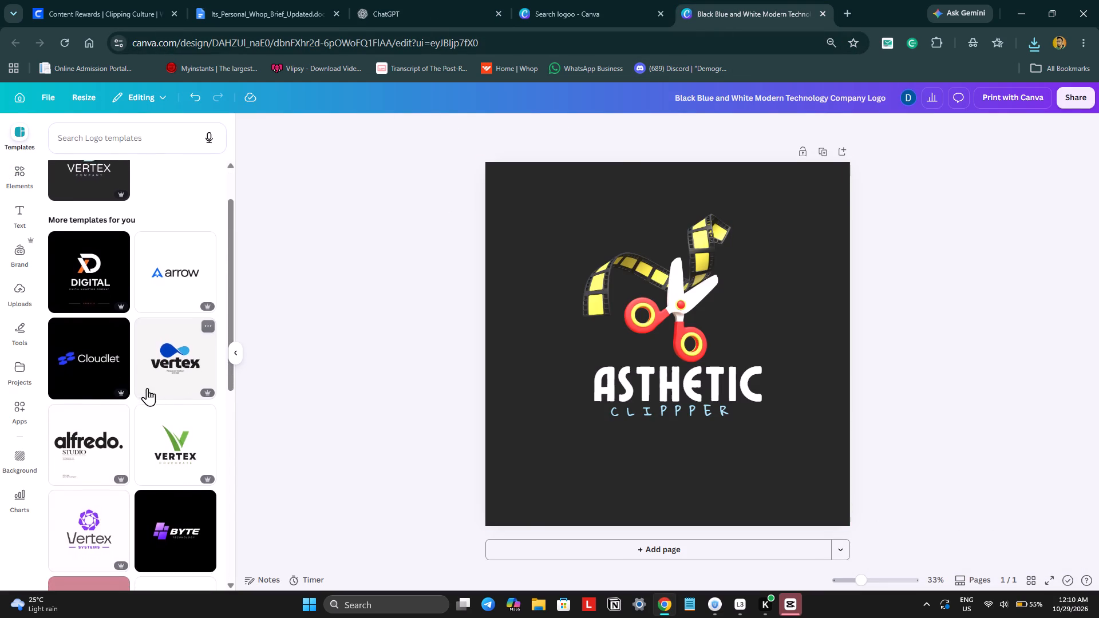
{"action": "scroll", "coordinate": [147, 388], "scroll_direction": "down", "scroll_amount": 1}
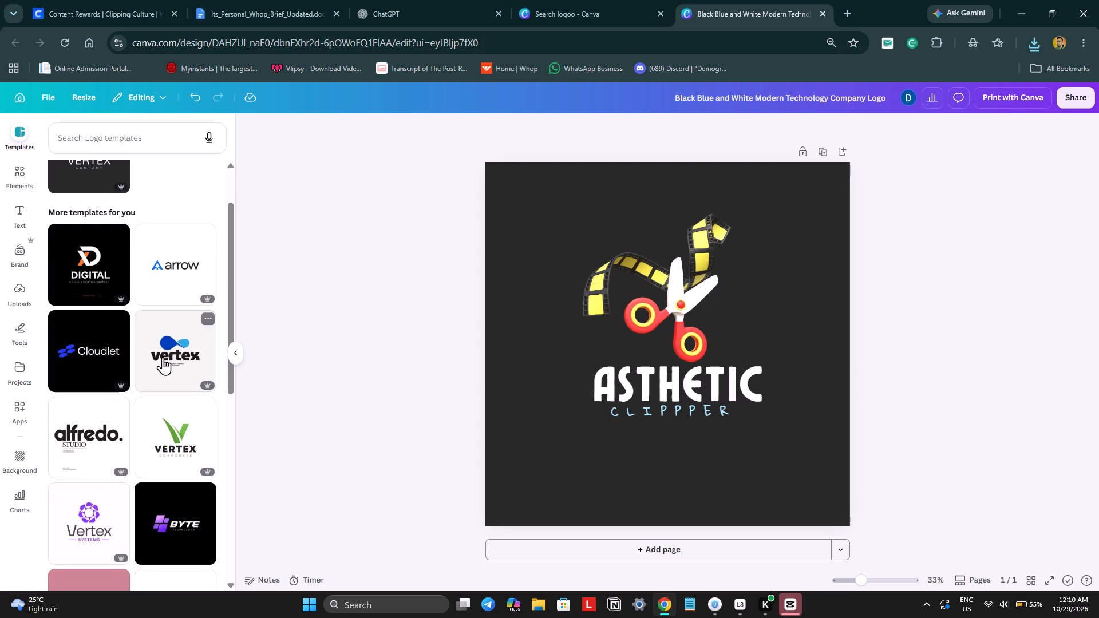
{"action": "left_click", "coordinate": [163, 357]}
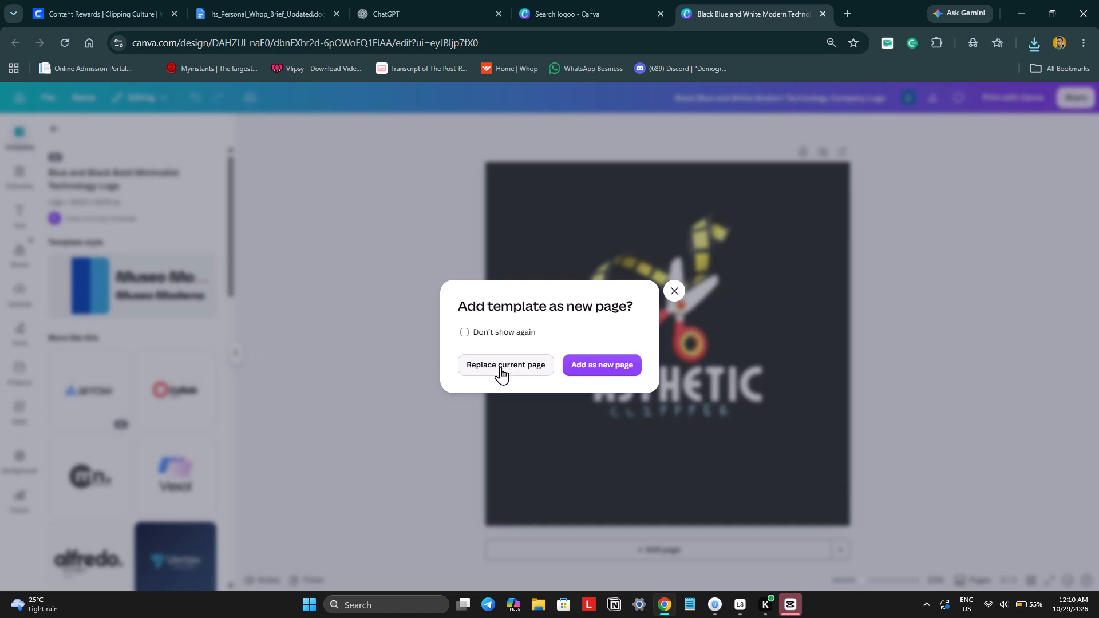
{"action": "left_click", "coordinate": [579, 367]}
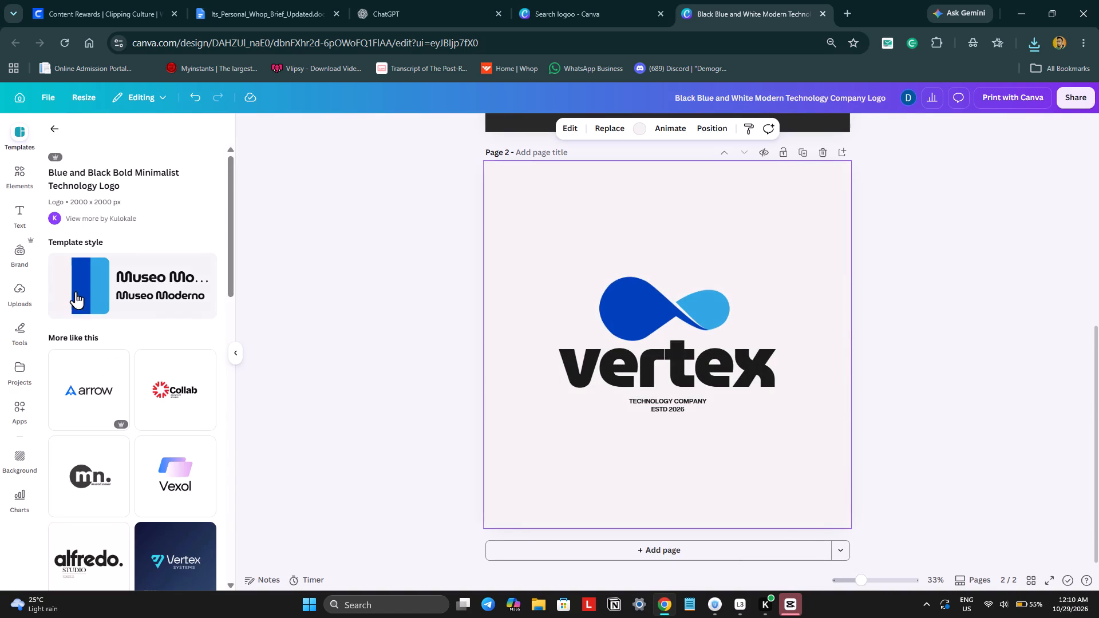
Browse similar logo templates and apply the Black and Orange Minimalist Studio Logo (studionorth) template to page 2.
{"action": "left_click", "coordinate": [22, 177]}
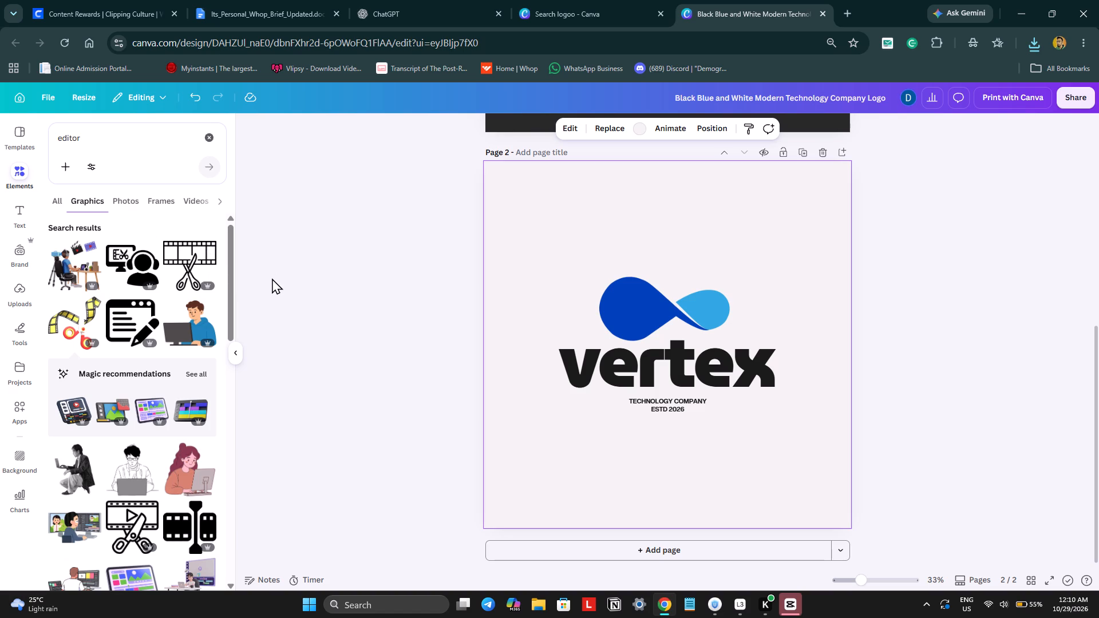
{"action": "left_click", "coordinate": [905, 374]}
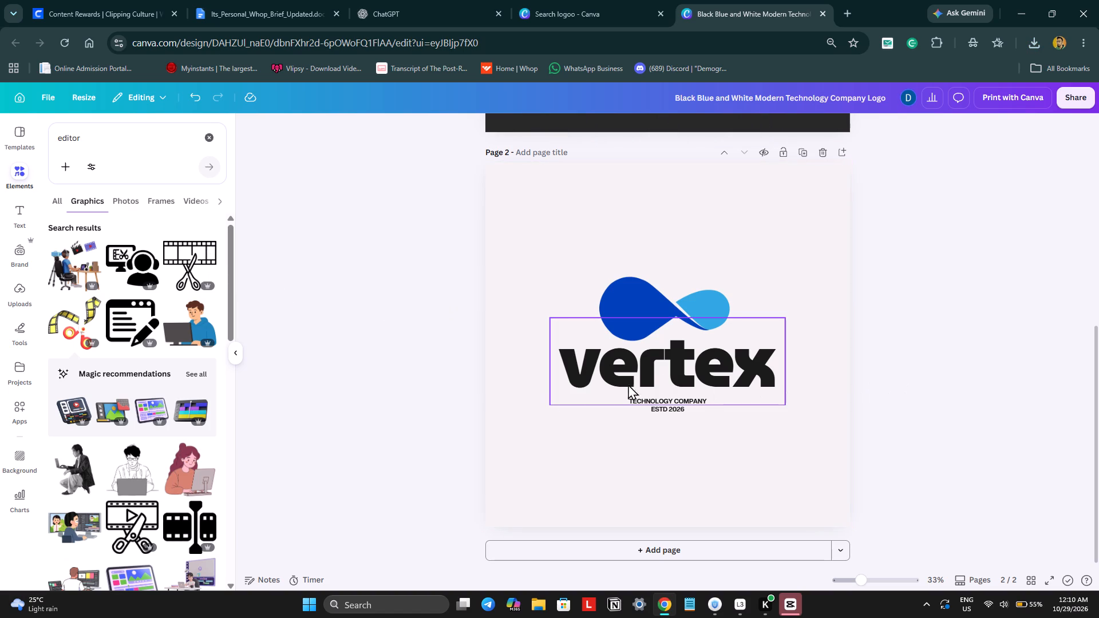
{"action": "left_click", "coordinate": [29, 148]}
{"action": "scroll", "coordinate": [132, 352], "scroll_direction": "down", "scroll_amount": 2}
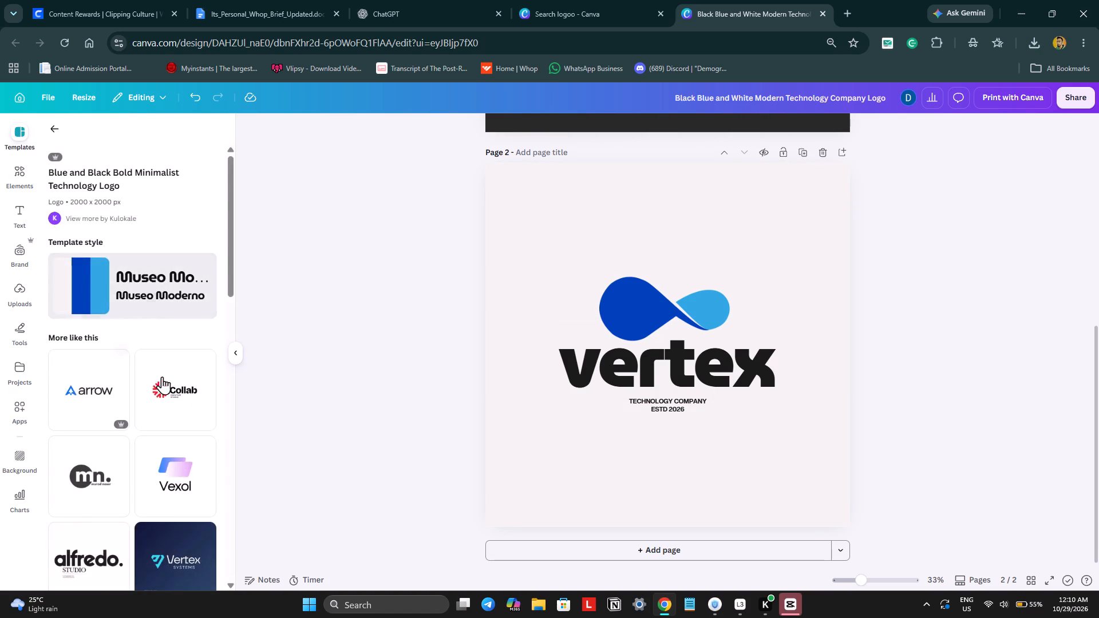
{"action": "scroll", "coordinate": [162, 377], "scroll_direction": "down", "scroll_amount": 4}
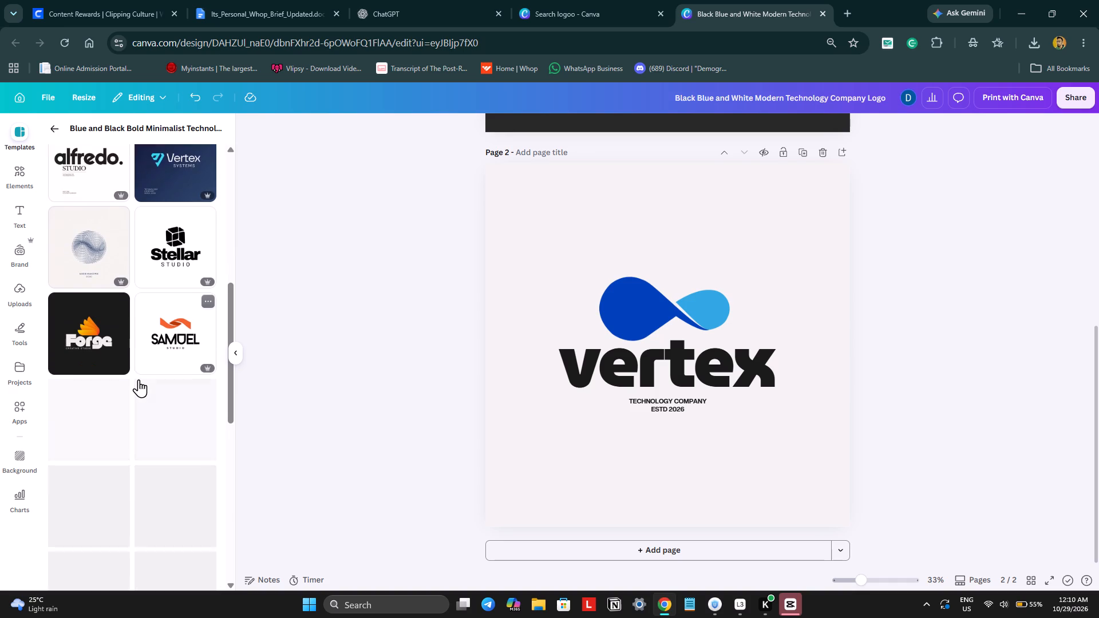
{"action": "scroll", "coordinate": [139, 379], "scroll_direction": "down", "scroll_amount": 1}
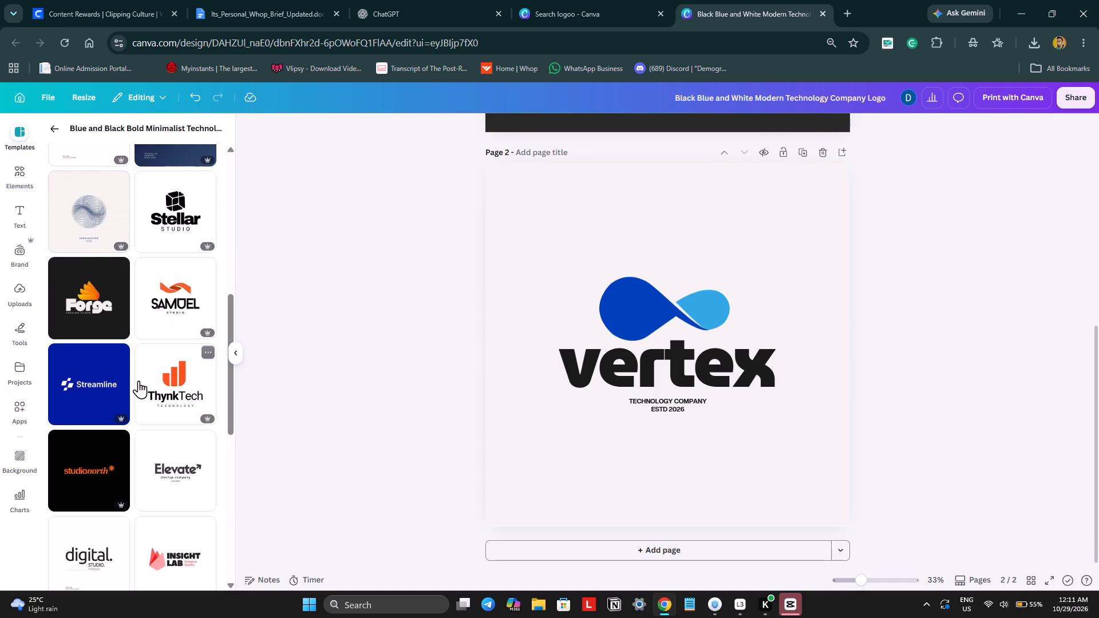
{"action": "scroll", "coordinate": [139, 381], "scroll_direction": "down", "scroll_amount": 1}
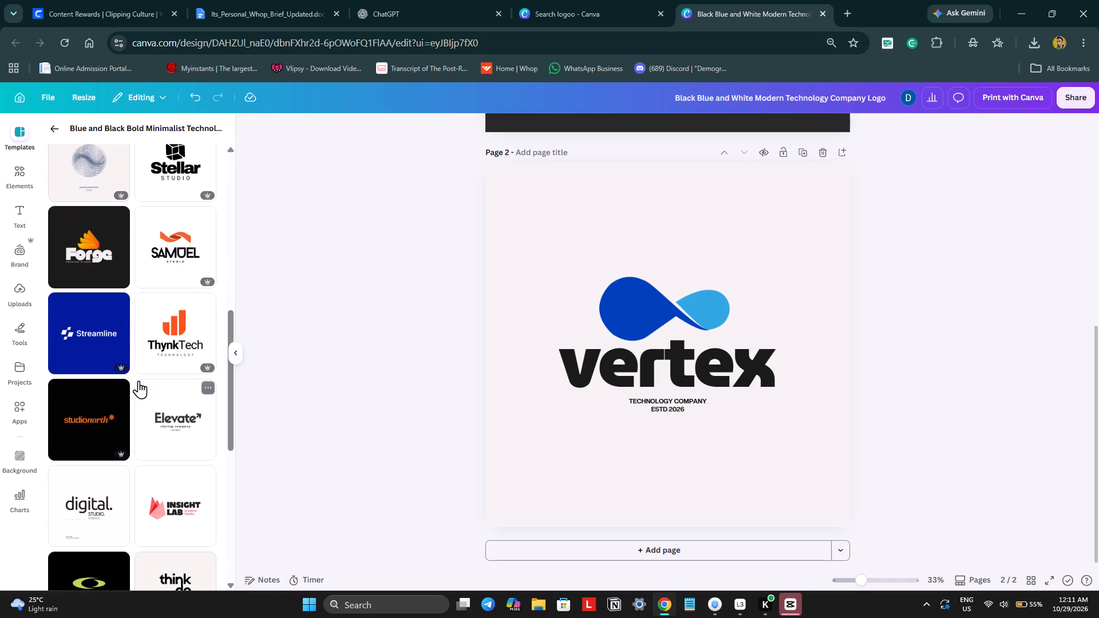
{"action": "scroll", "coordinate": [139, 381], "scroll_direction": "down", "scroll_amount": 1}
{"action": "left_click", "coordinate": [70, 402]}
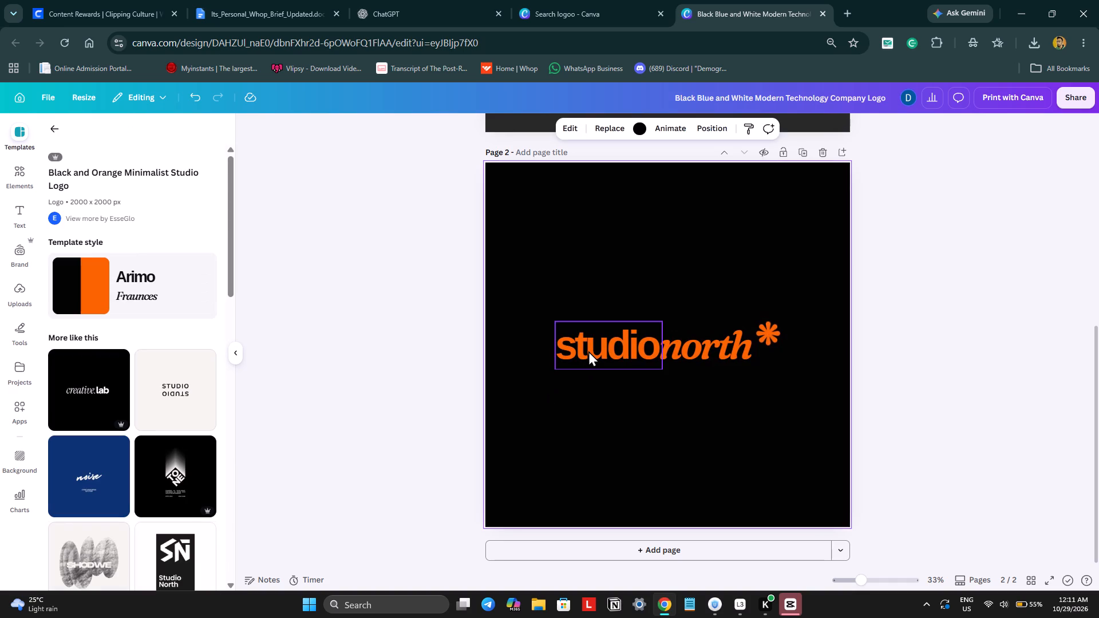
Replace the word "studio" in the page 2 logo with "motiv".
{"action": "left_click", "coordinate": [588, 351]}
{"action": "type", "text": "mo"}
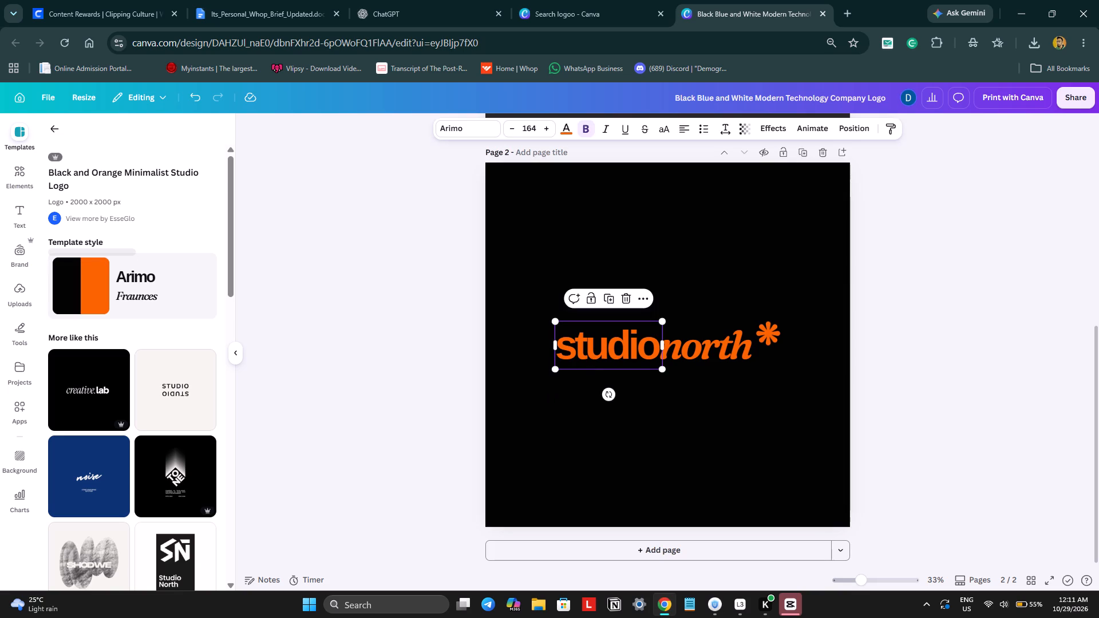
{"action": "double_click", "coordinate": [620, 335]}
{"action": "type", "text": "mo"}
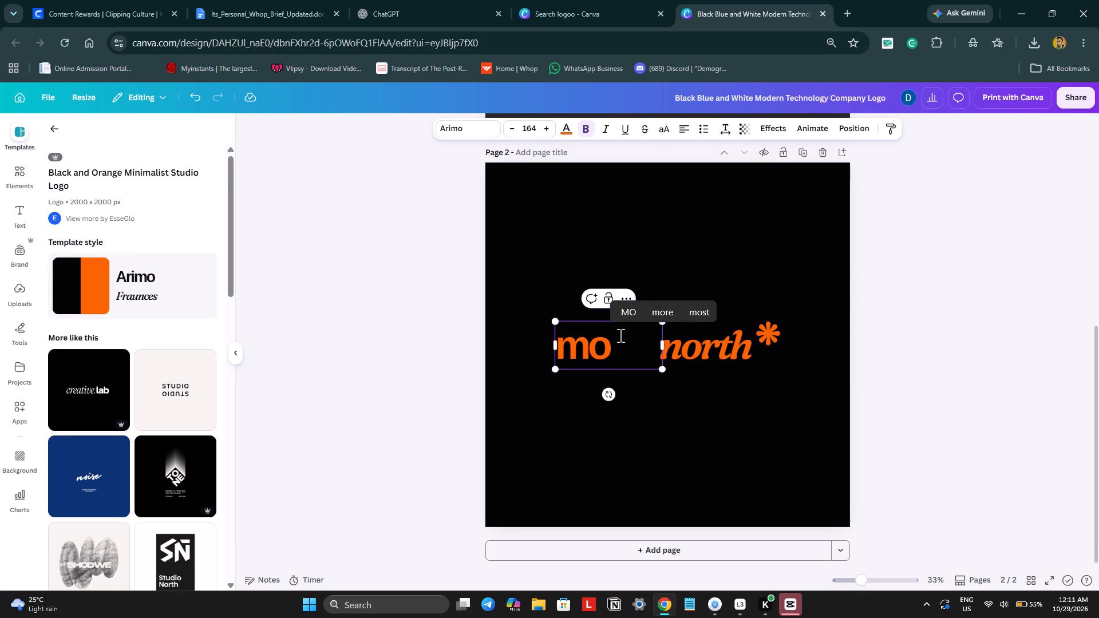
{"action": "type", "text": "ti"}
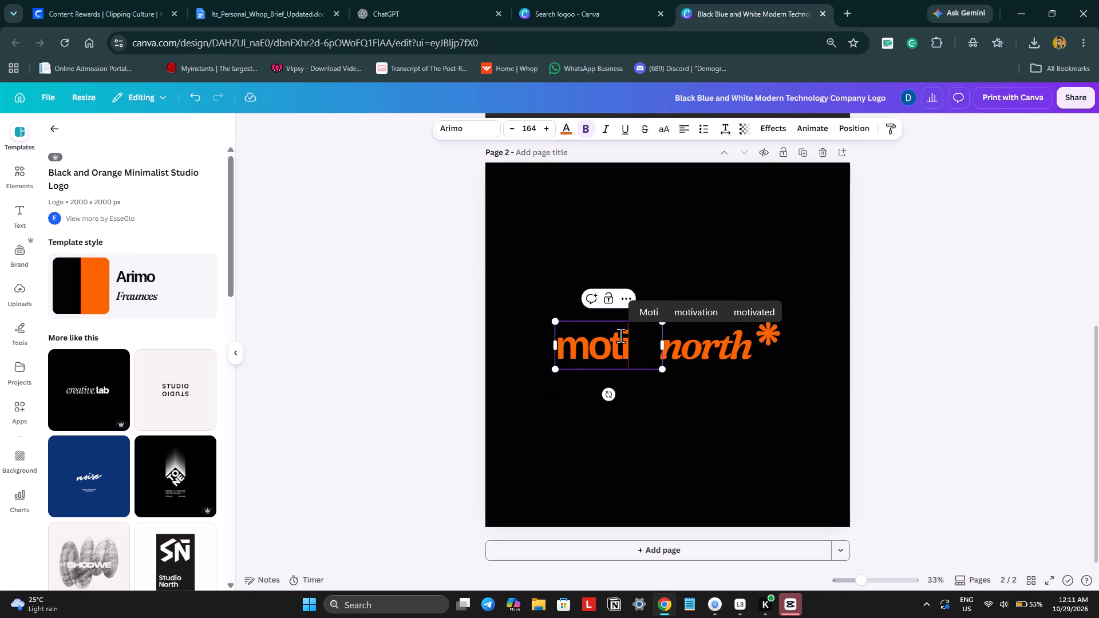
{"action": "key", "text": "v"}
{"action": "key", "text": "a"}
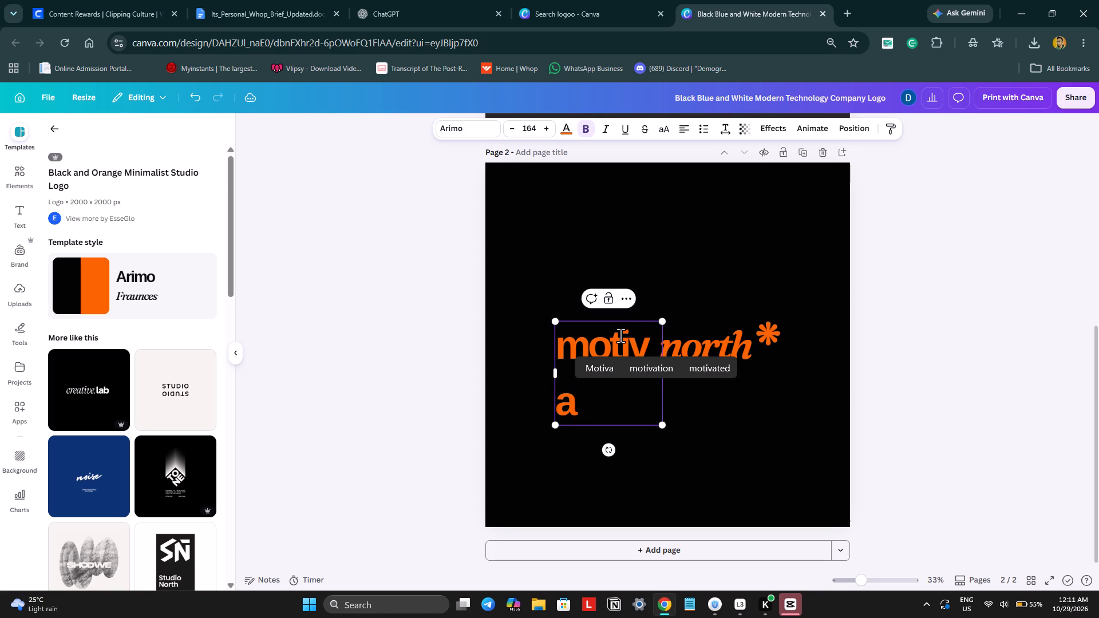
{"action": "key", "text": "BackSpace"}
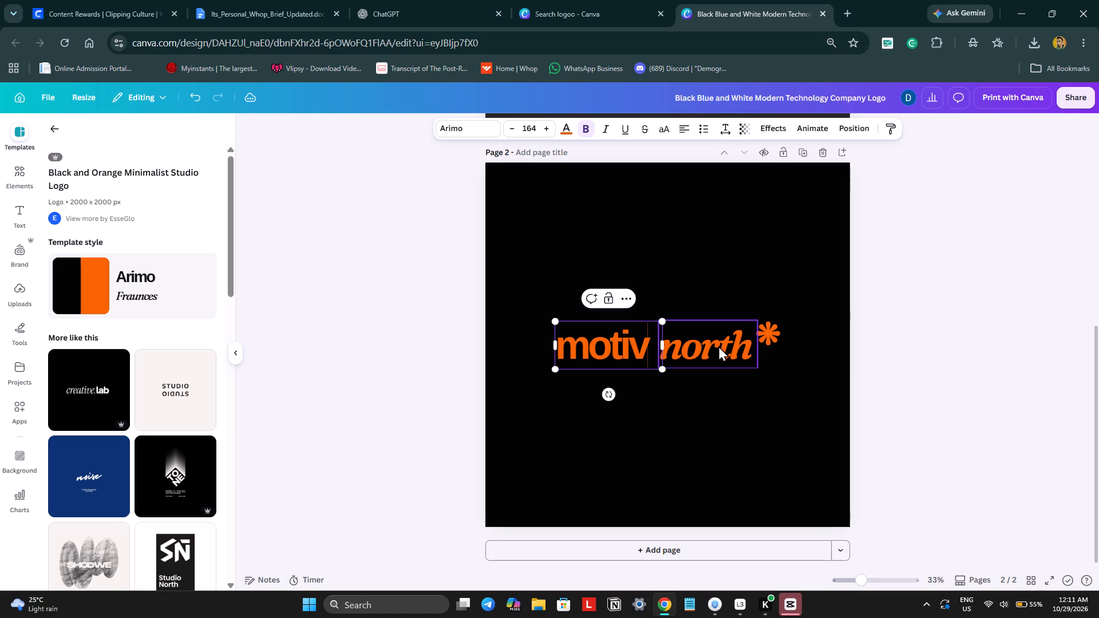
Replace the word "north" with "ational" and widen its text box so the word fits on one line.
{"action": "double_click", "coordinate": [713, 346]}
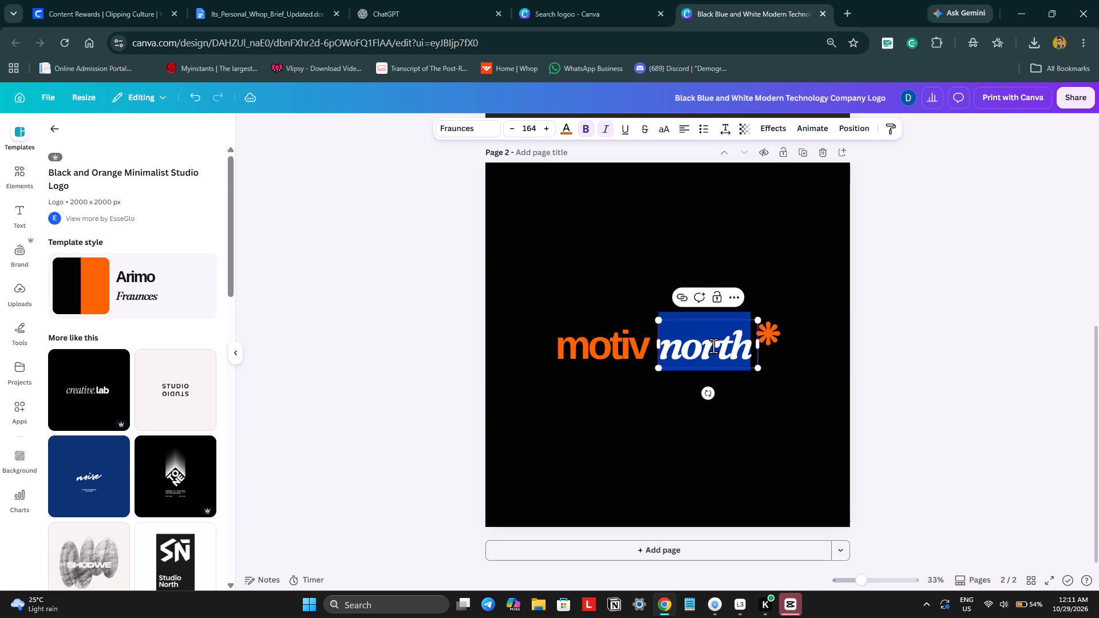
{"action": "type", "text": "at"}
{"action": "type", "text": "ional"}
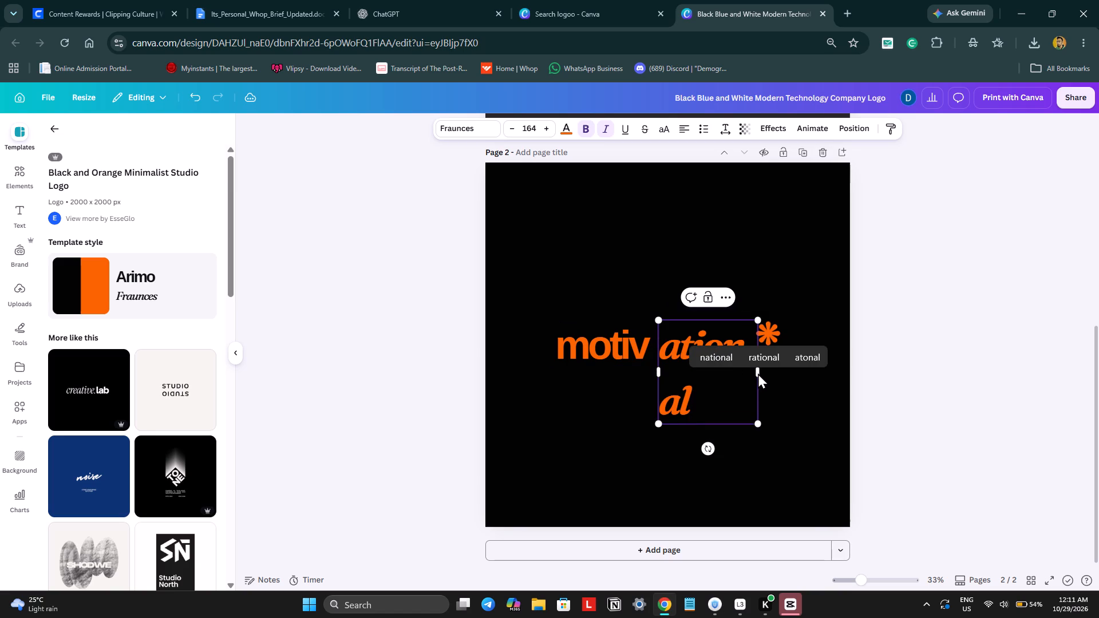
{"action": "left_click", "coordinate": [758, 373]}
{"action": "left_click", "coordinate": [957, 338]}
{"action": "left_click", "coordinate": [733, 358]}
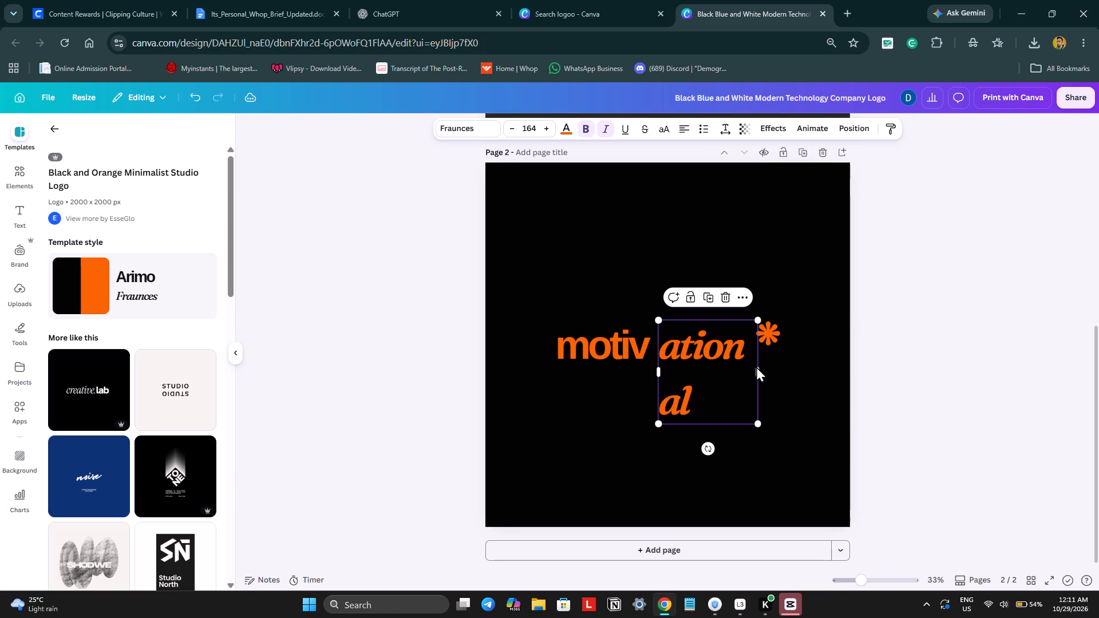
{"action": "left_click_drag", "start_coordinate": [759, 369], "coordinate": [793, 363]}
Place the word "ational" directly after "motiv" on page 2 so the two parts read as one word.
{"action": "left_click_drag", "start_coordinate": [742, 356], "coordinate": [737, 352]}
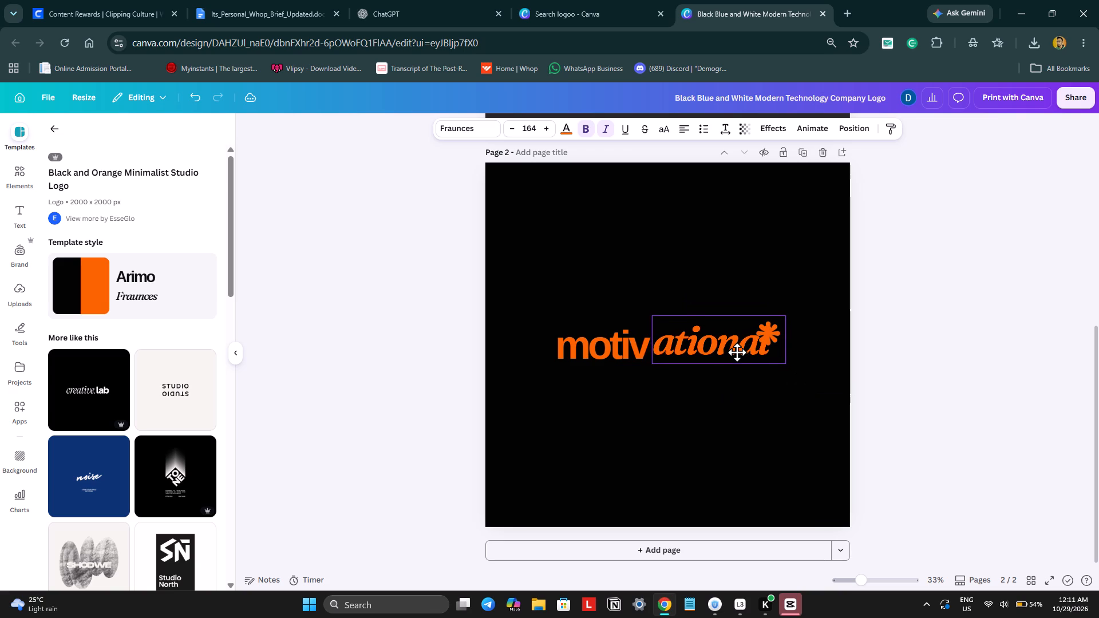
{"action": "left_click_drag", "start_coordinate": [737, 352], "coordinate": [737, 351]}
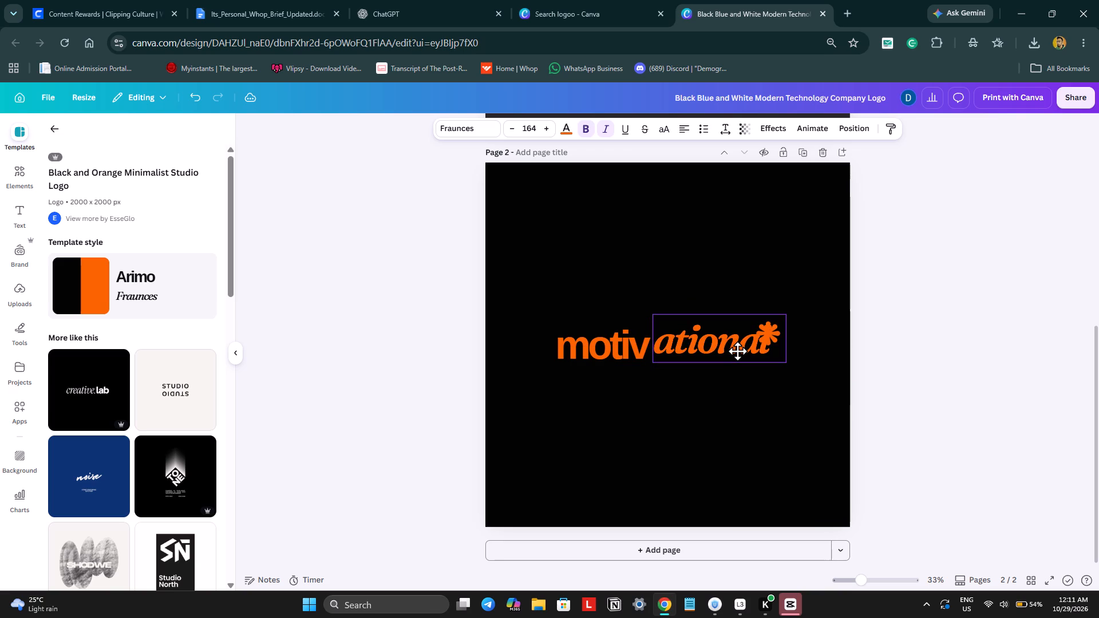
{"action": "left_click_drag", "start_coordinate": [737, 351], "coordinate": [737, 352]}
{"action": "left_click", "coordinate": [899, 350]}
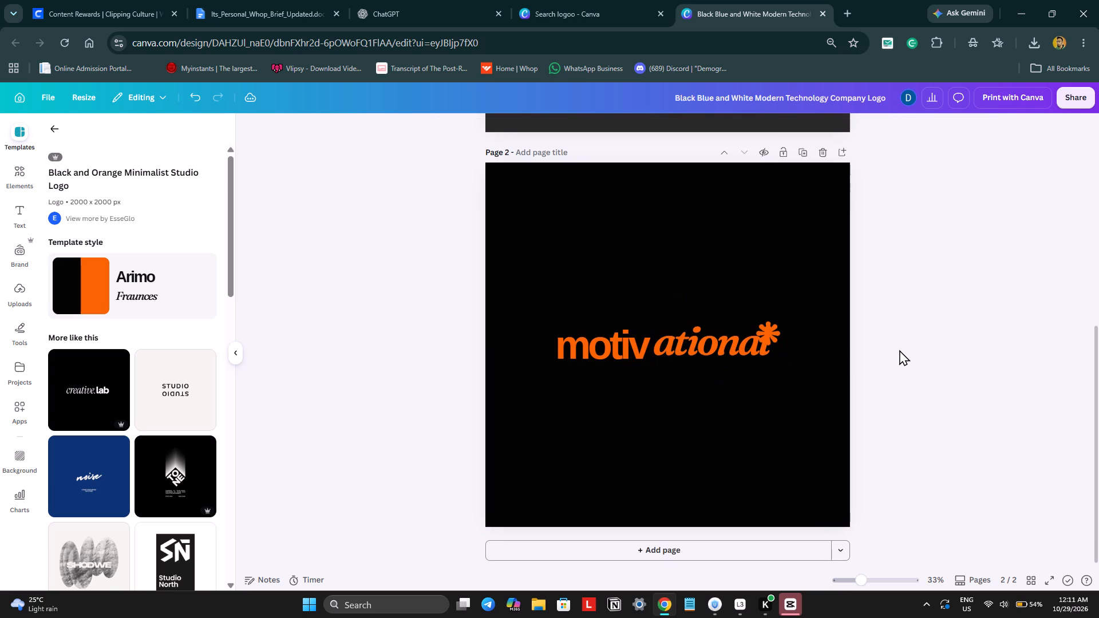
{"action": "left_click", "coordinate": [723, 347]}
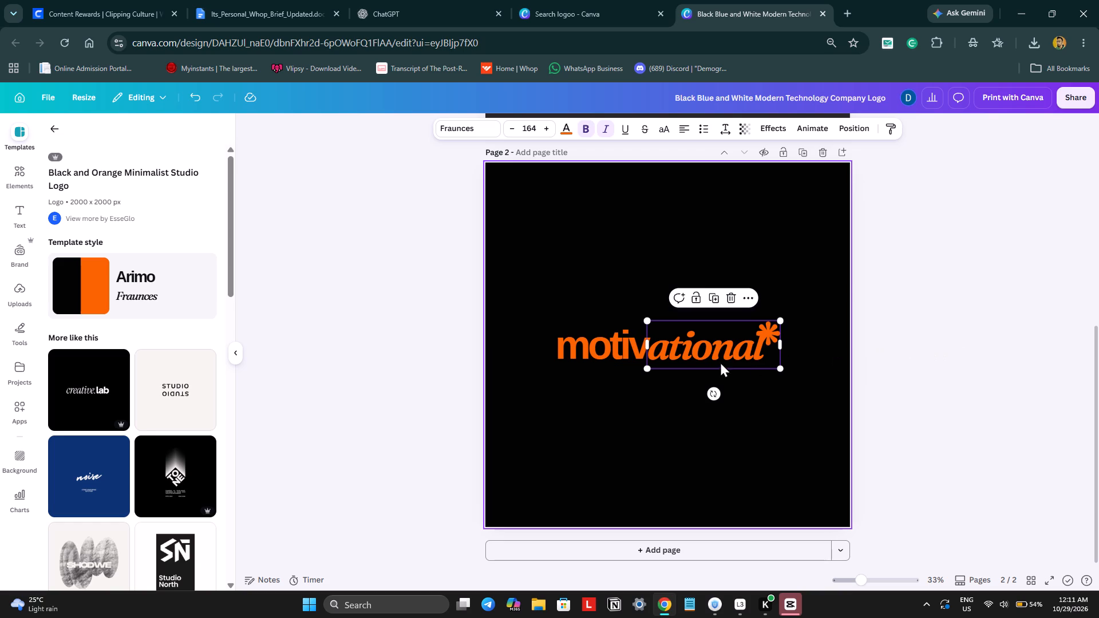
{"action": "left_click", "coordinate": [712, 351]}
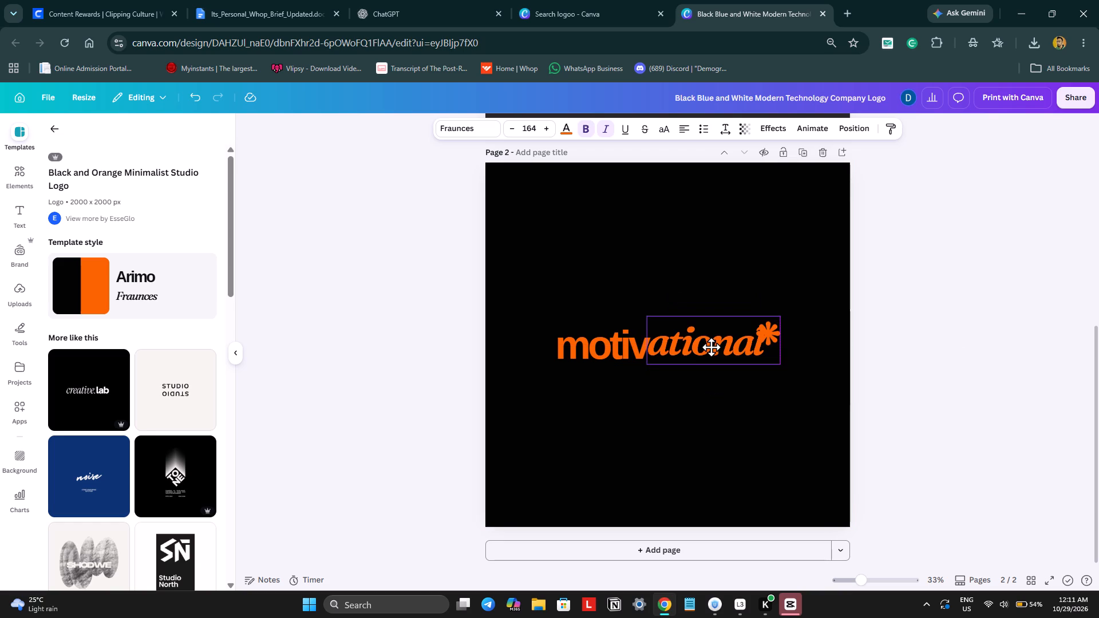
{"action": "left_click", "coordinate": [888, 346]}
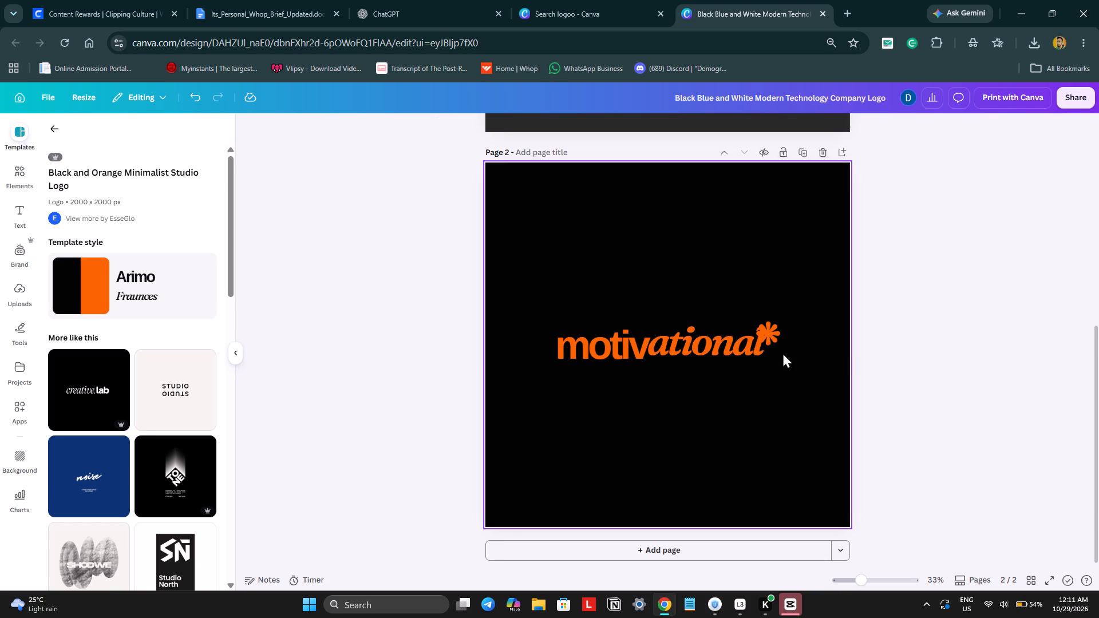
{"action": "left_click", "coordinate": [726, 349]}
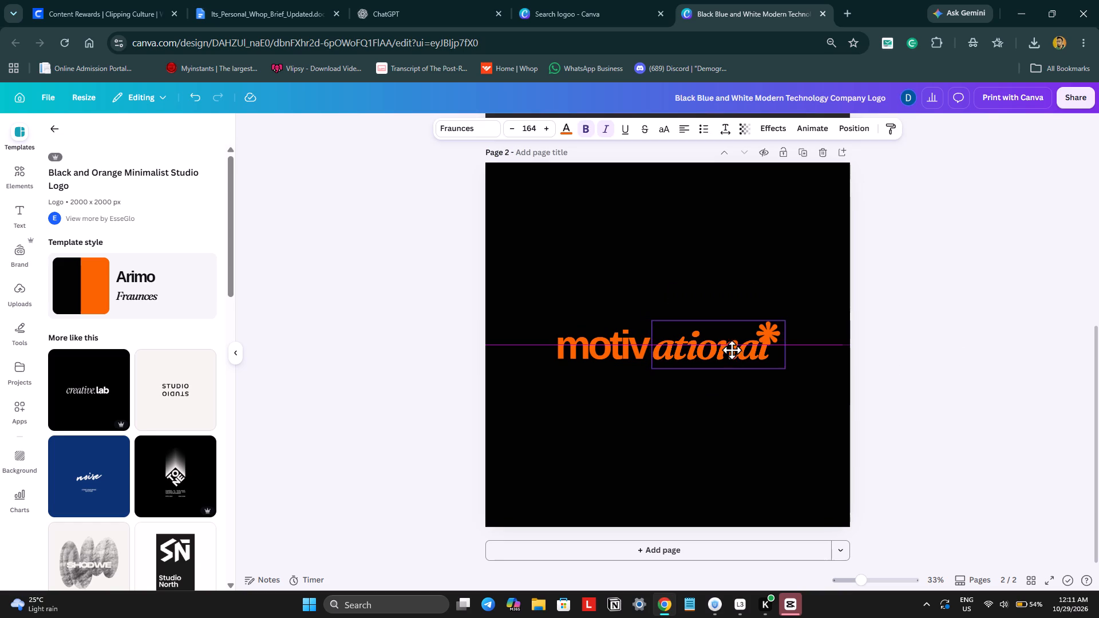
{"action": "left_click", "coordinate": [971, 356]}
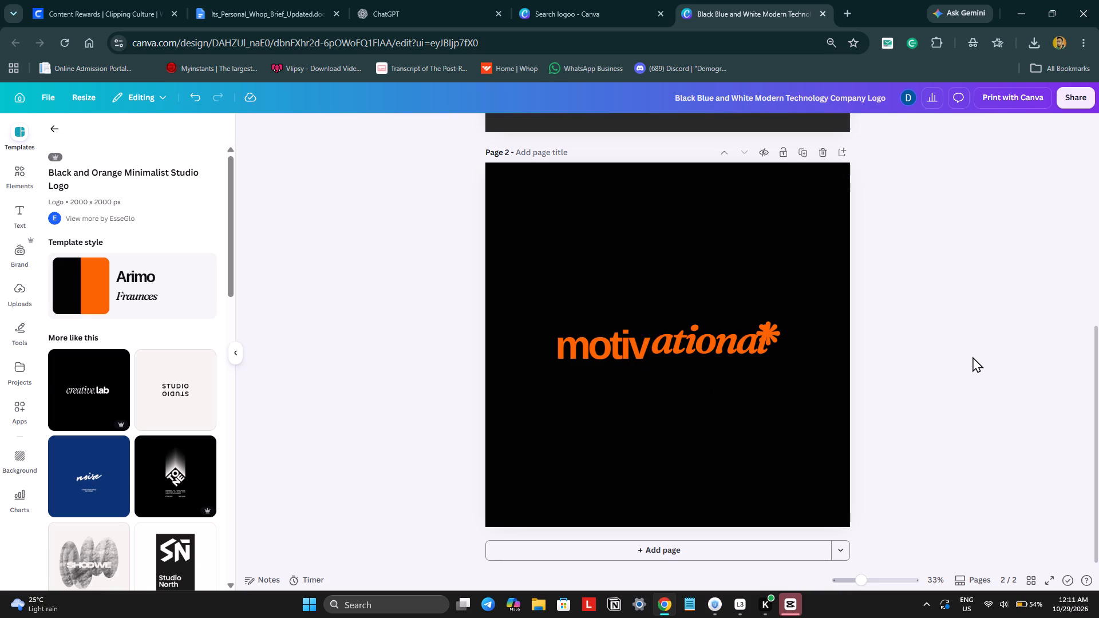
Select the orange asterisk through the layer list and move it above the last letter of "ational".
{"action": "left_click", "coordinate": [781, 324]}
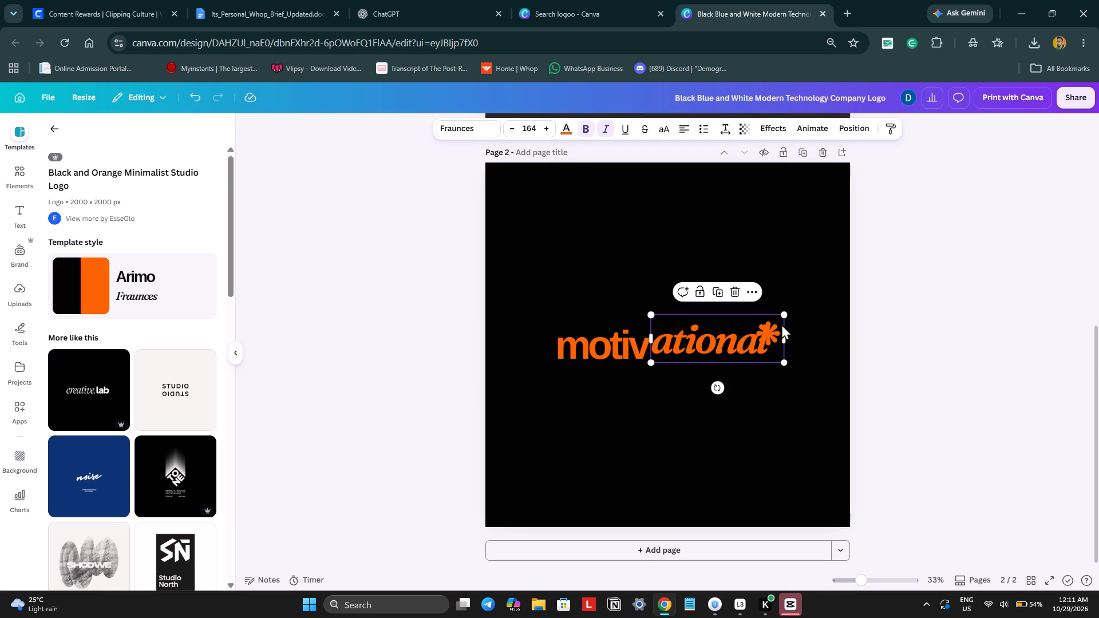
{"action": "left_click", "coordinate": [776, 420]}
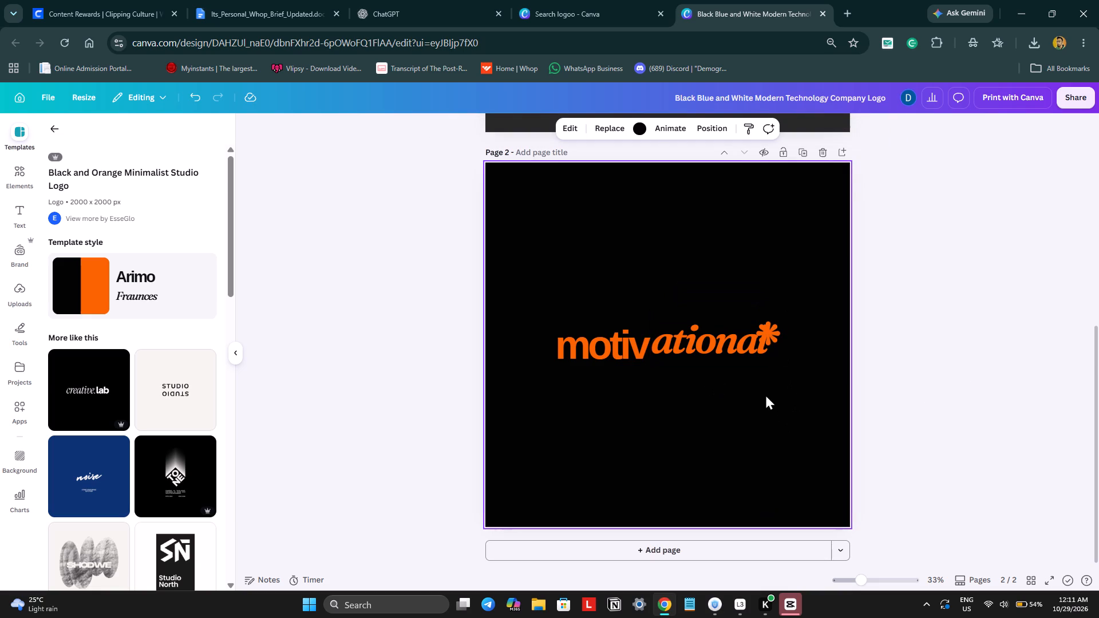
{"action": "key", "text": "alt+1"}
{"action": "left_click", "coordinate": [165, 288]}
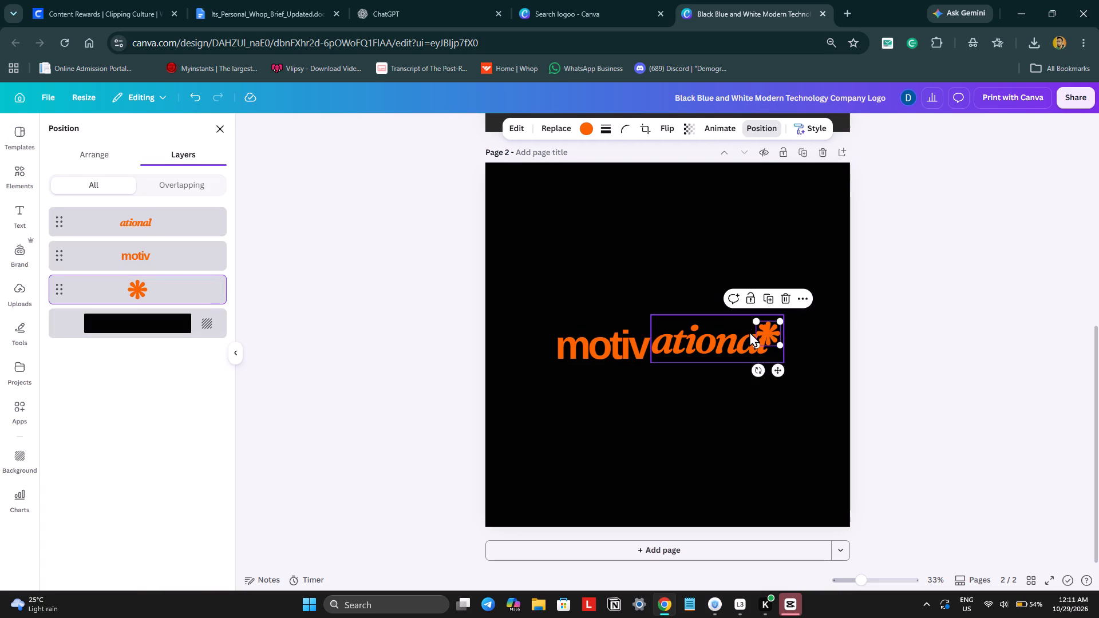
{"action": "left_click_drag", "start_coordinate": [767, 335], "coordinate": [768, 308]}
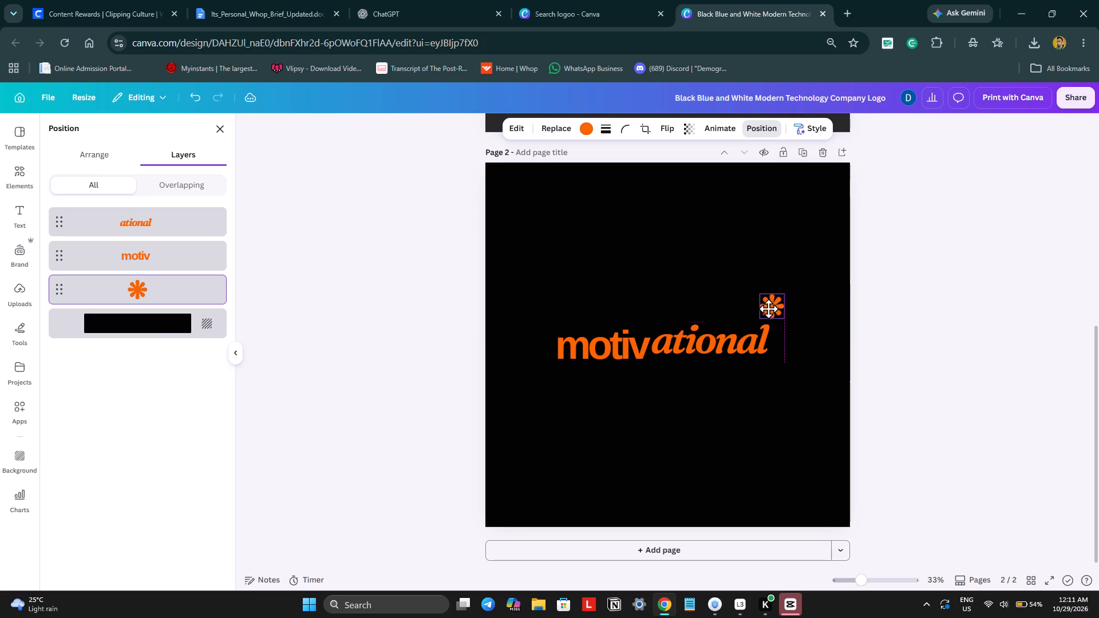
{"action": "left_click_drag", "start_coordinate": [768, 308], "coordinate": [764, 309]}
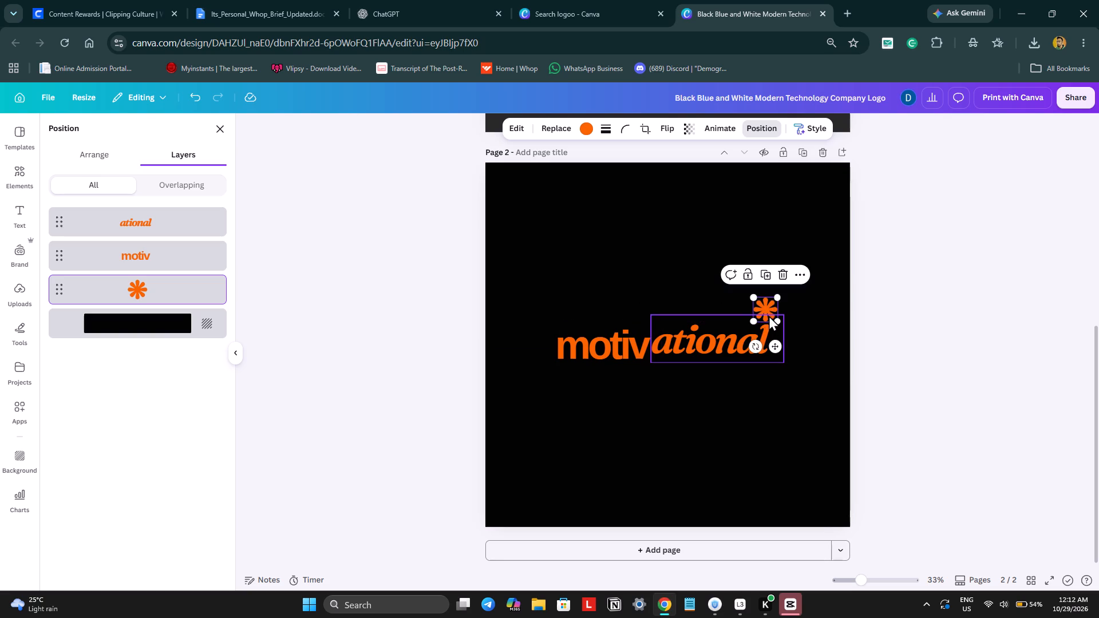
Delete the orange asterisk from the page 2 logo.
{"action": "left_click", "coordinate": [768, 307]}
{"action": "left_click", "coordinate": [780, 279]}
{"action": "left_click", "coordinate": [773, 302]}
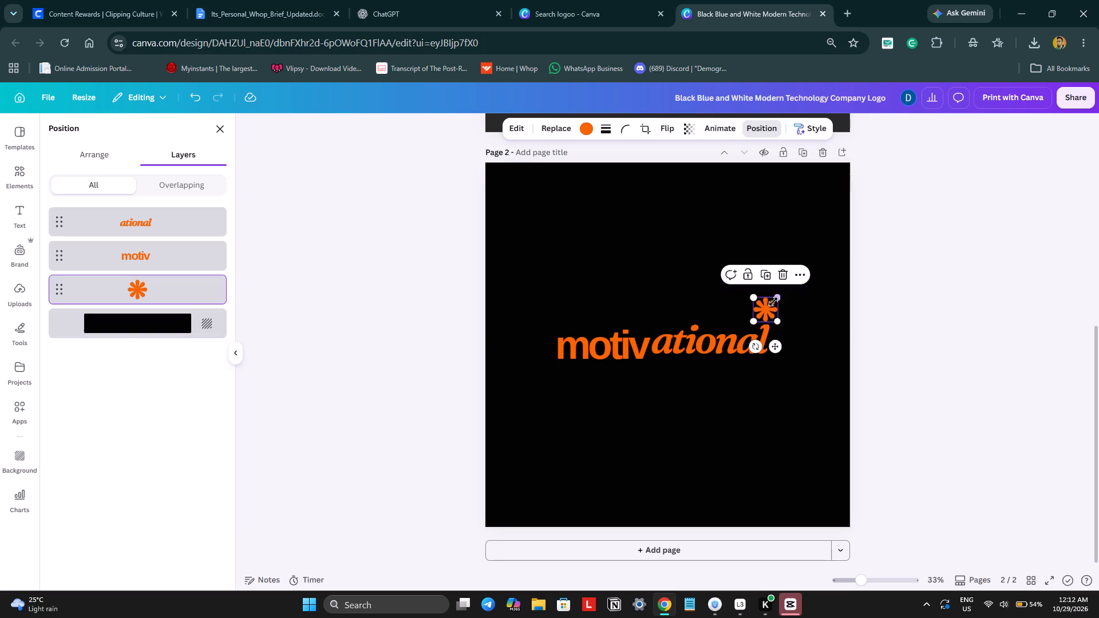
{"action": "left_click", "coordinate": [784, 271]}
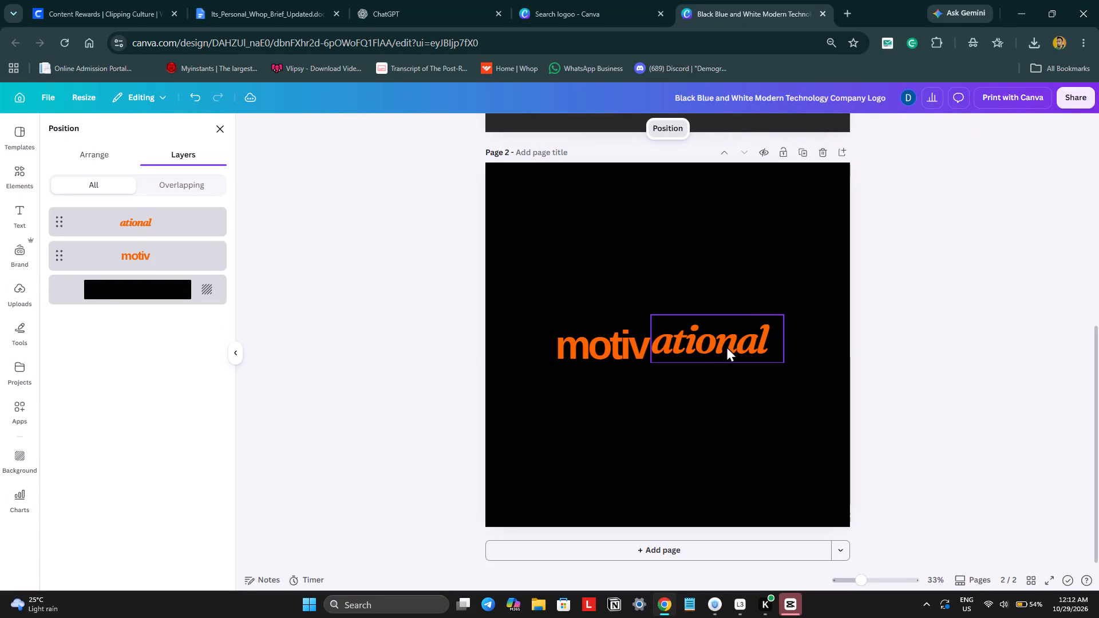
Enlarge the word "ational" to font size 182.
{"action": "left_click", "coordinate": [734, 346]}
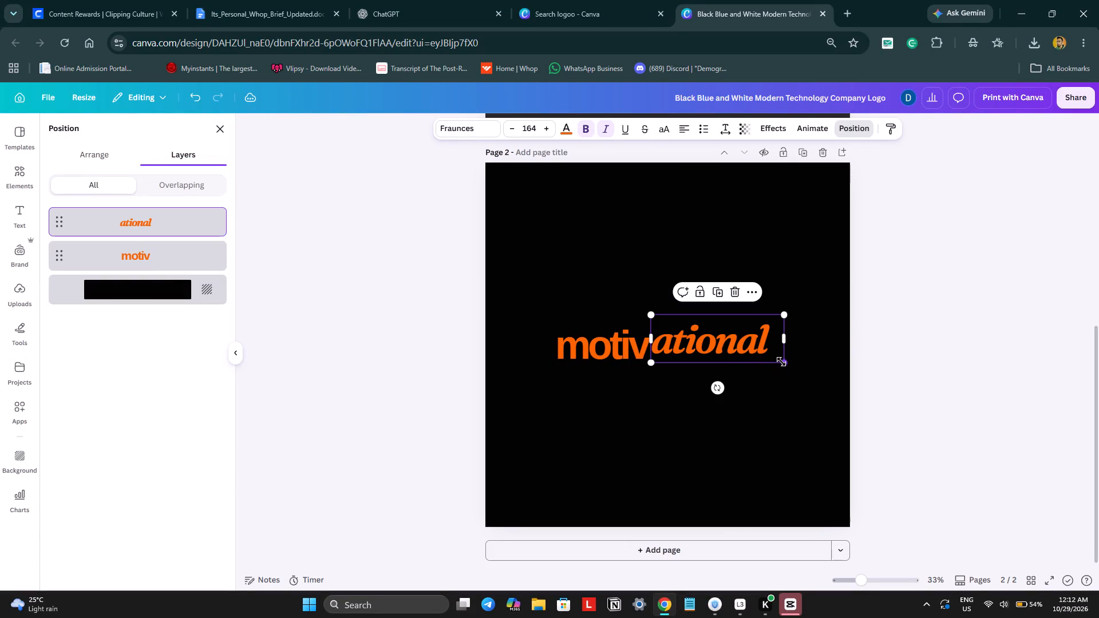
{"action": "left_click_drag", "start_coordinate": [781, 362], "coordinate": [794, 373]}
{"action": "left_click", "coordinate": [895, 313]}
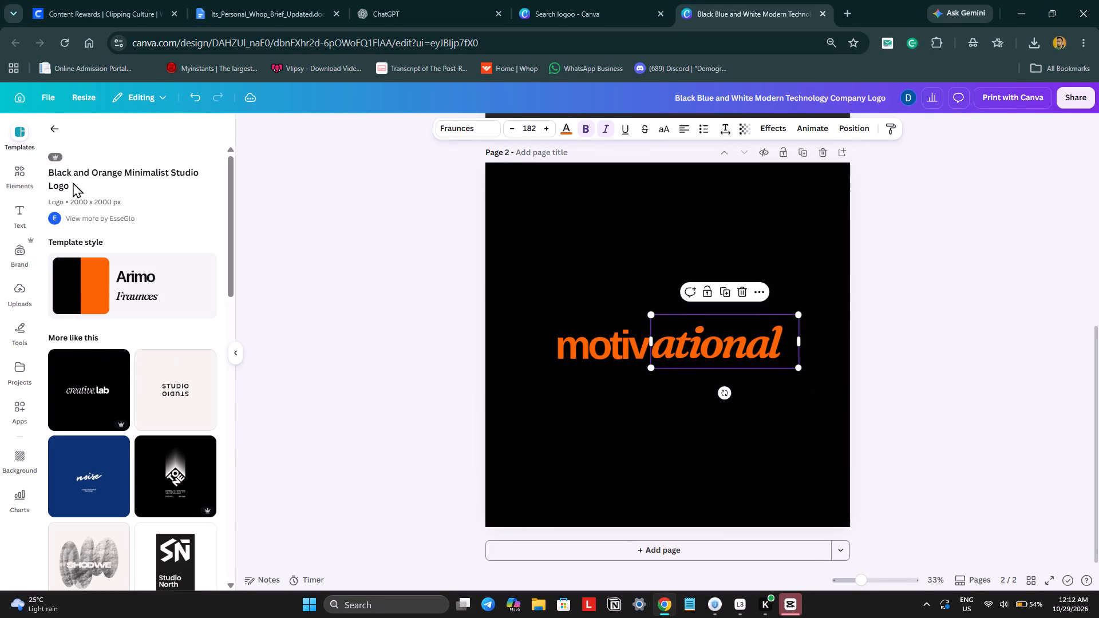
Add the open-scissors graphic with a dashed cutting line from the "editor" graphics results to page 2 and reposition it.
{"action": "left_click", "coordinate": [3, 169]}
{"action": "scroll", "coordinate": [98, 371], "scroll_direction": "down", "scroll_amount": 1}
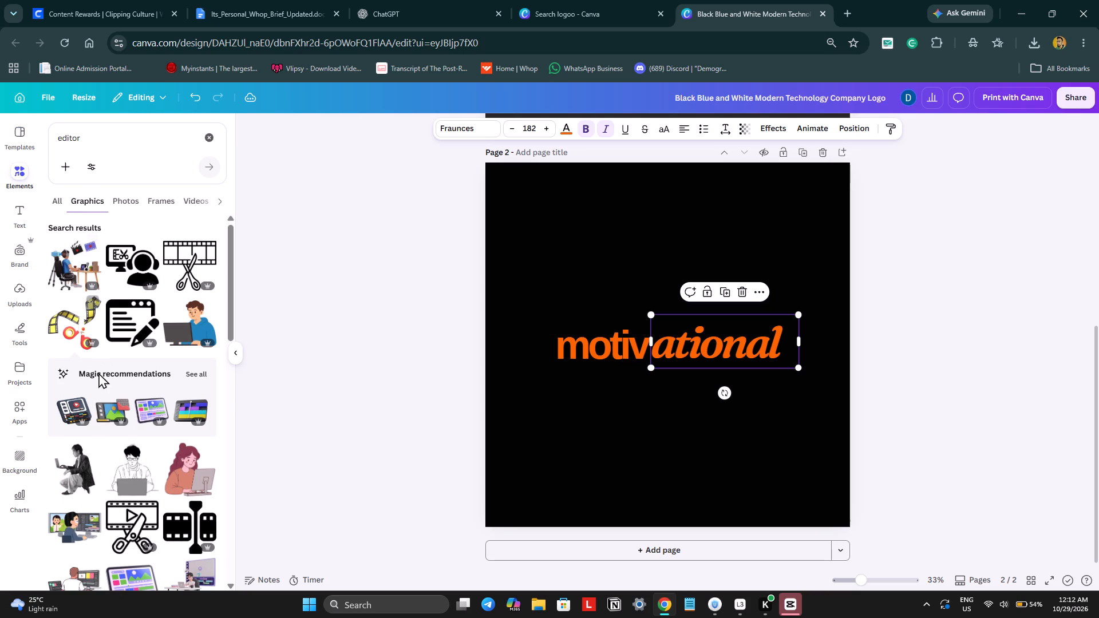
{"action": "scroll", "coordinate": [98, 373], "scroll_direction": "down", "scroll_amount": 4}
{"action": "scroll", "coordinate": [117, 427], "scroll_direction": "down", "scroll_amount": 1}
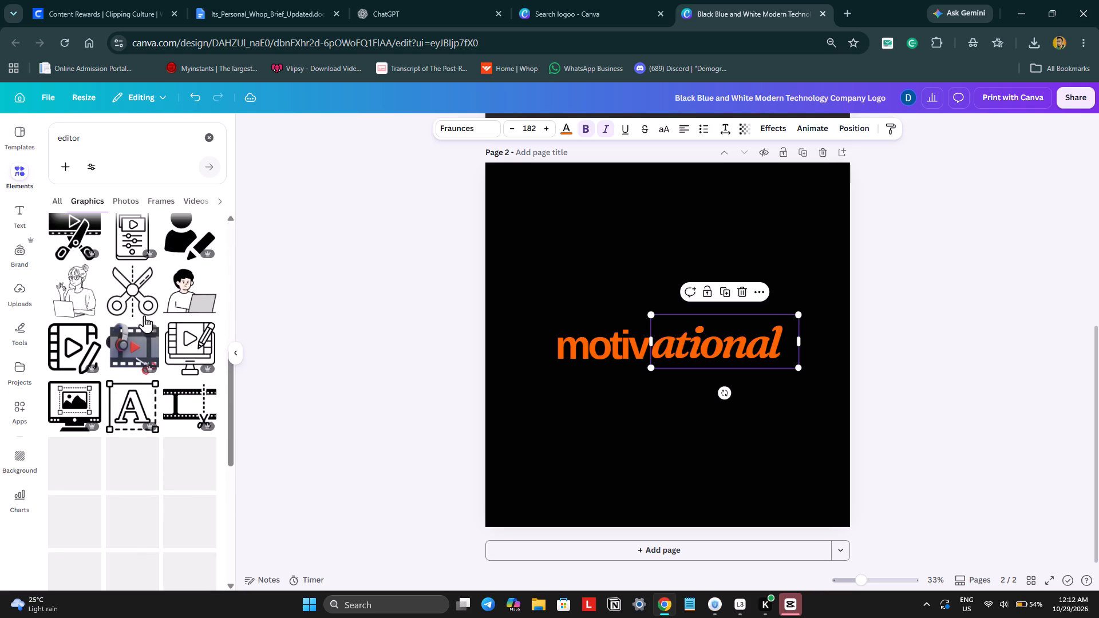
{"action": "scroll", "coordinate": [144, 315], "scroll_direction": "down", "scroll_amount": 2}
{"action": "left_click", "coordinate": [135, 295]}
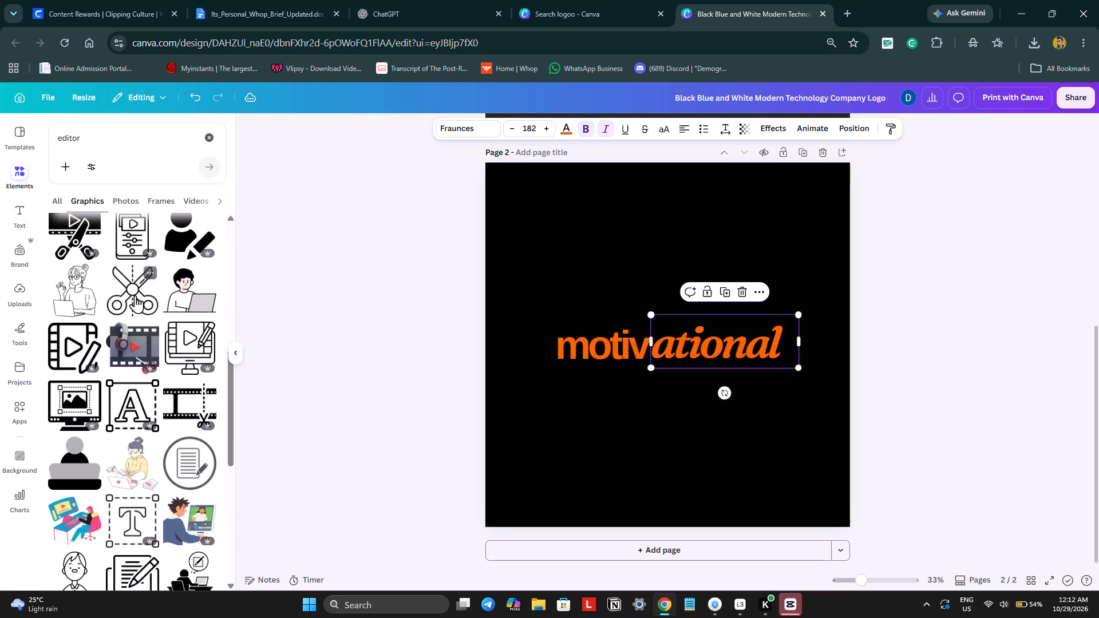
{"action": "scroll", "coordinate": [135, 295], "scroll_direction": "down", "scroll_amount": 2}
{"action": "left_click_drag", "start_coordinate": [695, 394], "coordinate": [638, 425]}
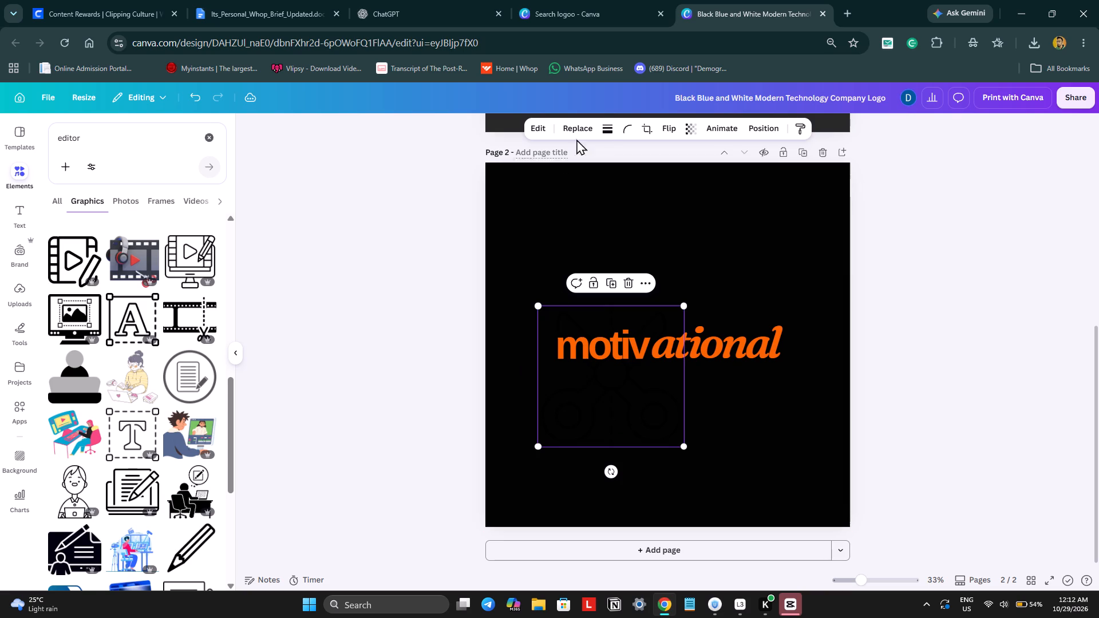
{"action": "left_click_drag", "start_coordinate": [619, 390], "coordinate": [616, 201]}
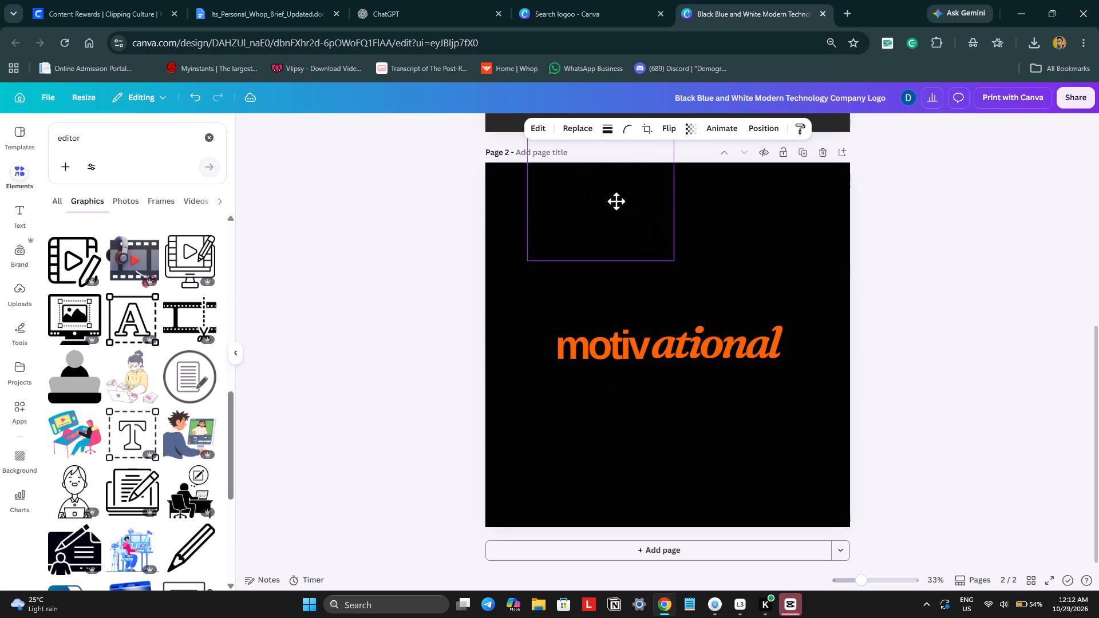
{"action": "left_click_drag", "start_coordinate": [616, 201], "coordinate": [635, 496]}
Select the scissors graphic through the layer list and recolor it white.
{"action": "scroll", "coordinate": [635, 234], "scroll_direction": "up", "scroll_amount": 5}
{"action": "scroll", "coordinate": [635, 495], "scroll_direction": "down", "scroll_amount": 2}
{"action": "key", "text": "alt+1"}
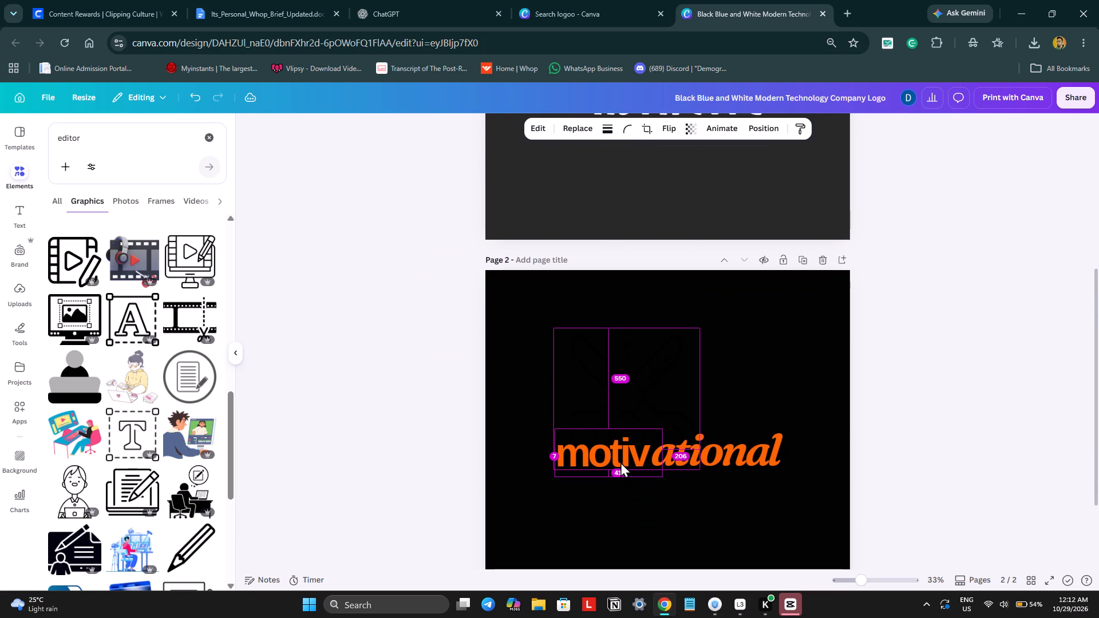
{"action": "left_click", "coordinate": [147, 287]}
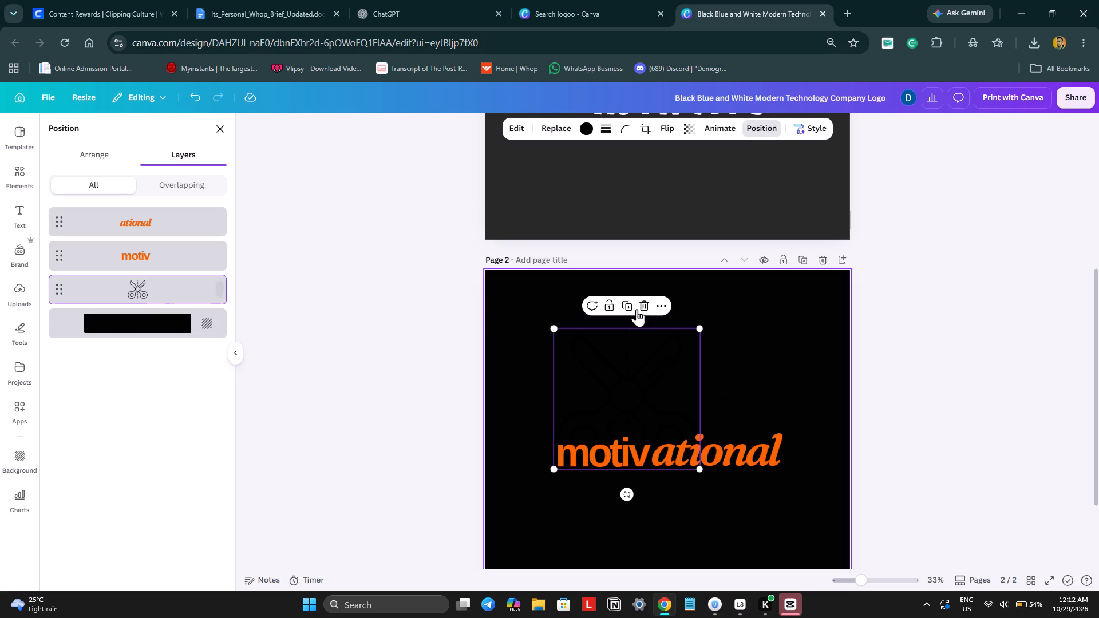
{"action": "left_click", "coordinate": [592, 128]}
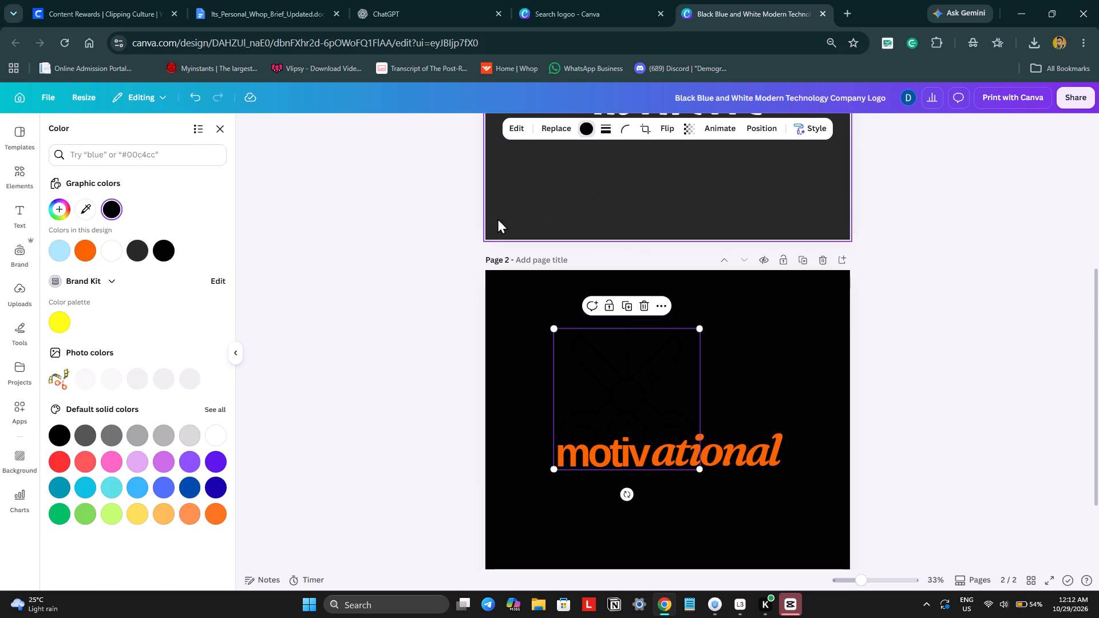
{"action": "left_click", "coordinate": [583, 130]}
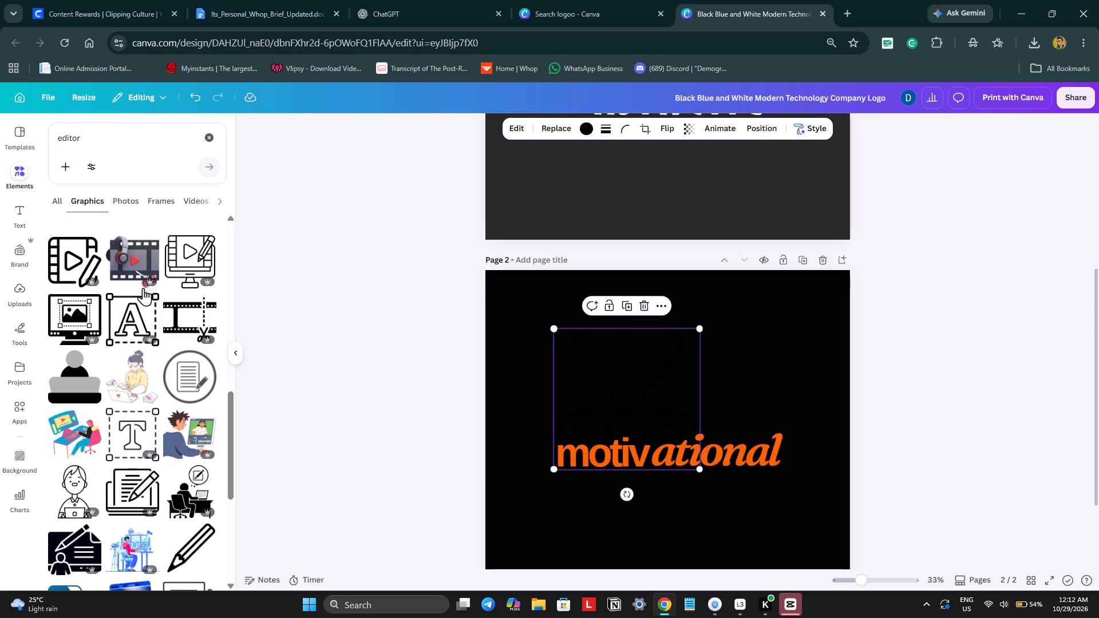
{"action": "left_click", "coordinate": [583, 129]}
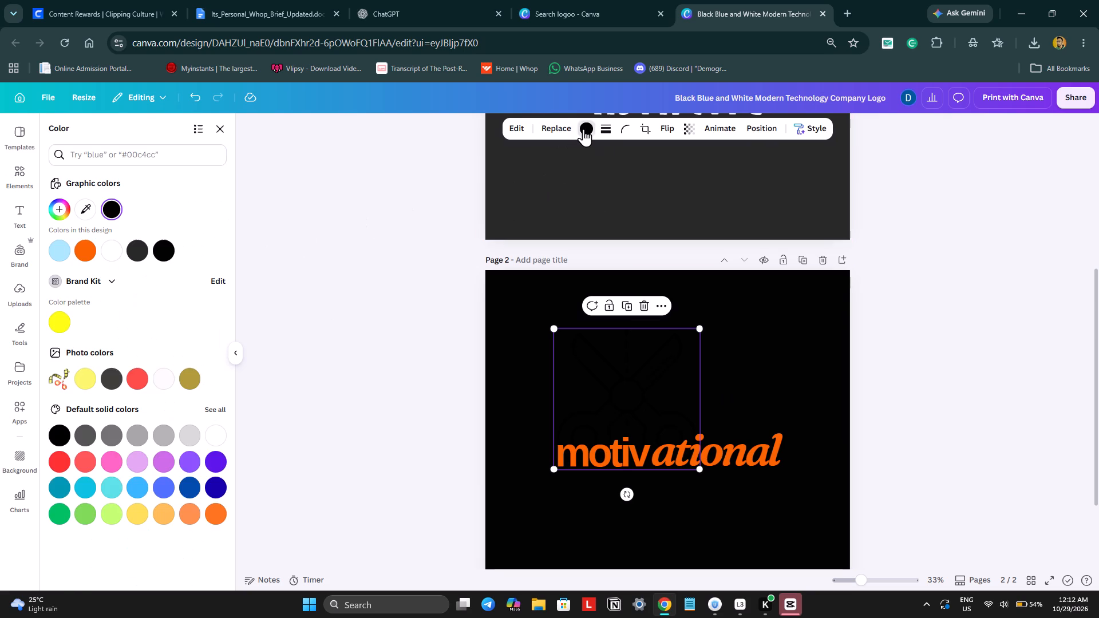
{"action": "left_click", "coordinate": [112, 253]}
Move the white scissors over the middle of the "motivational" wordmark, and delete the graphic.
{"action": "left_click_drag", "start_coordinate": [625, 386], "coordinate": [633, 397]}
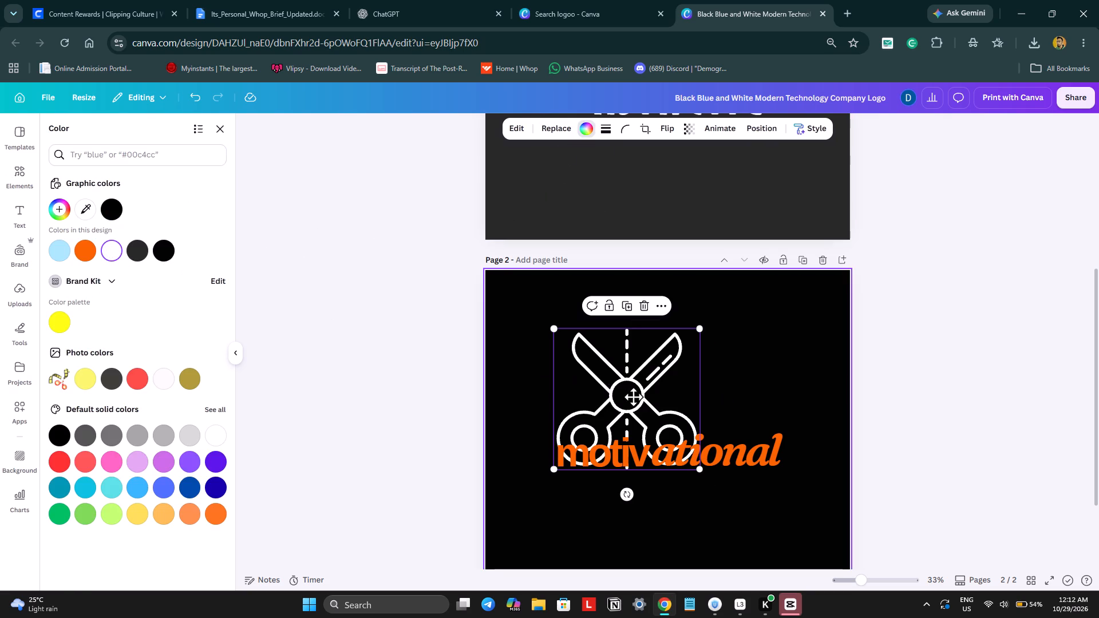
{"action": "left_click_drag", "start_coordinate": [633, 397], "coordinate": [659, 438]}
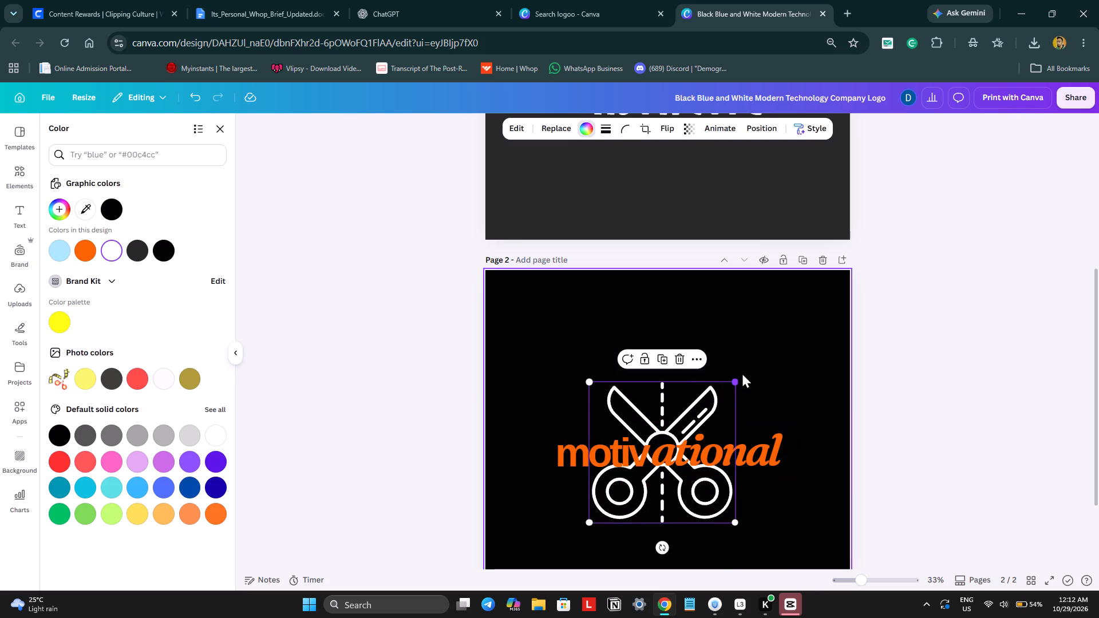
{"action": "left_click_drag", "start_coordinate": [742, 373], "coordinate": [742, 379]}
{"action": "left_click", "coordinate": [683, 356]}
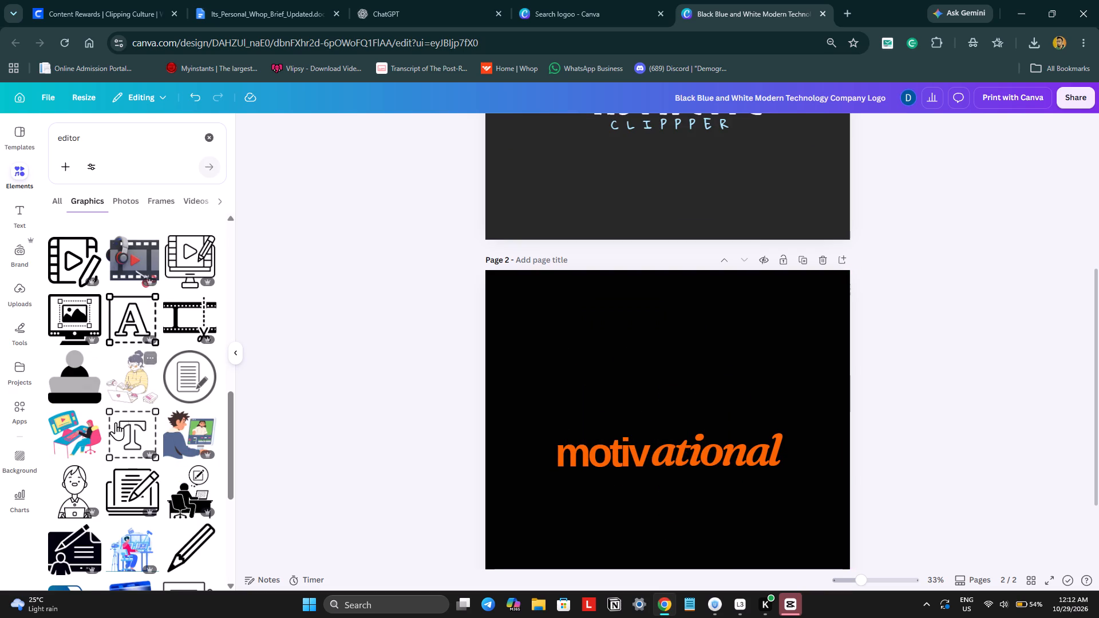
Browse the remaining "editor" graphics, and search the graphics for "scissors" instead.
{"action": "scroll", "coordinate": [121, 454], "scroll_direction": "down", "scroll_amount": 5}
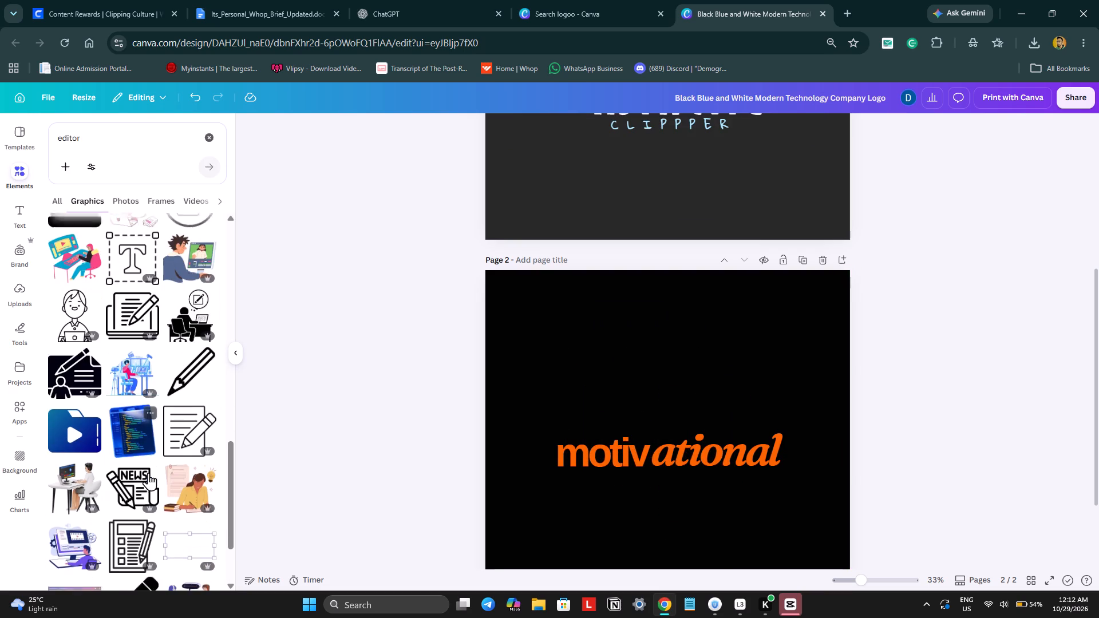
{"action": "scroll", "coordinate": [148, 473], "scroll_direction": "down", "scroll_amount": 7}
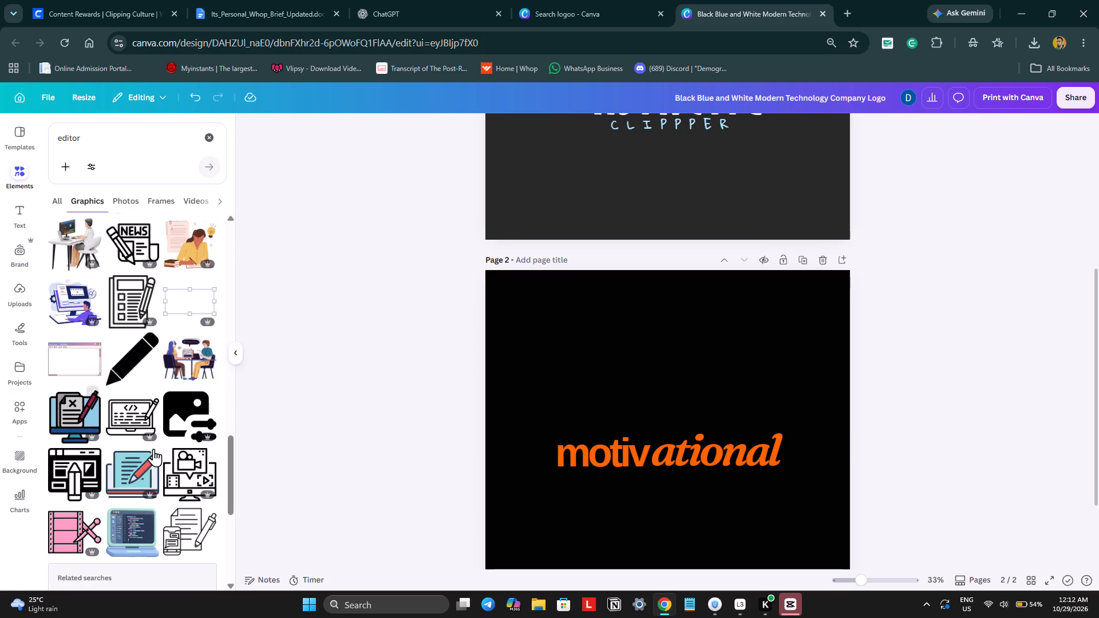
{"action": "scroll", "coordinate": [153, 449], "scroll_direction": "up", "scroll_amount": 9}
{"action": "scroll", "coordinate": [152, 208], "scroll_direction": "left", "scroll_amount": 1}
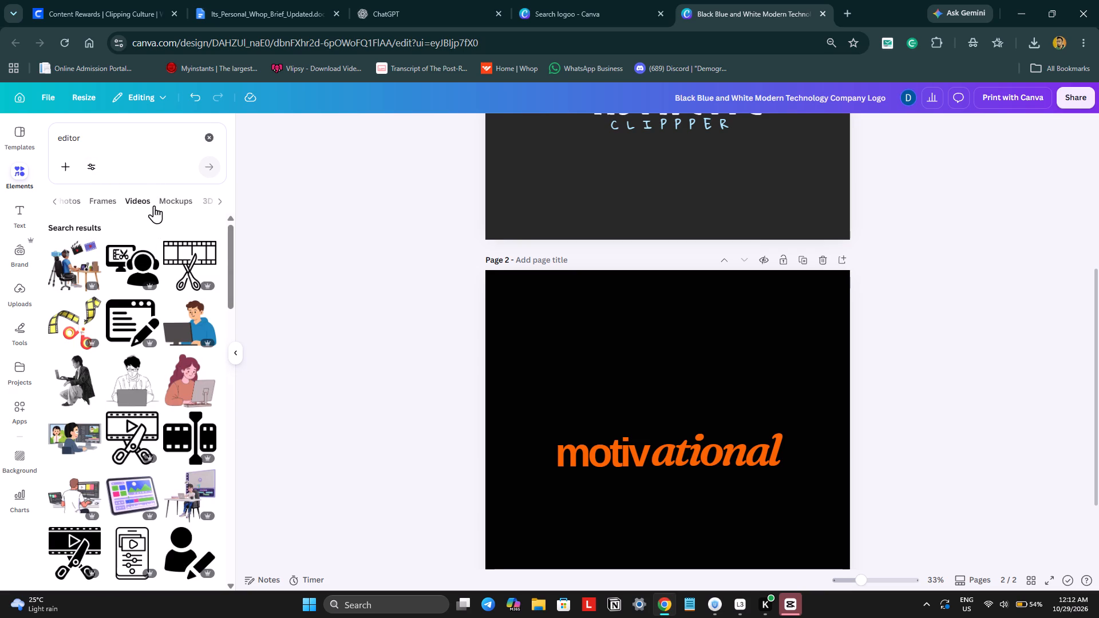
{"action": "left_click_drag", "start_coordinate": [85, 138], "coordinate": [1, 137]}
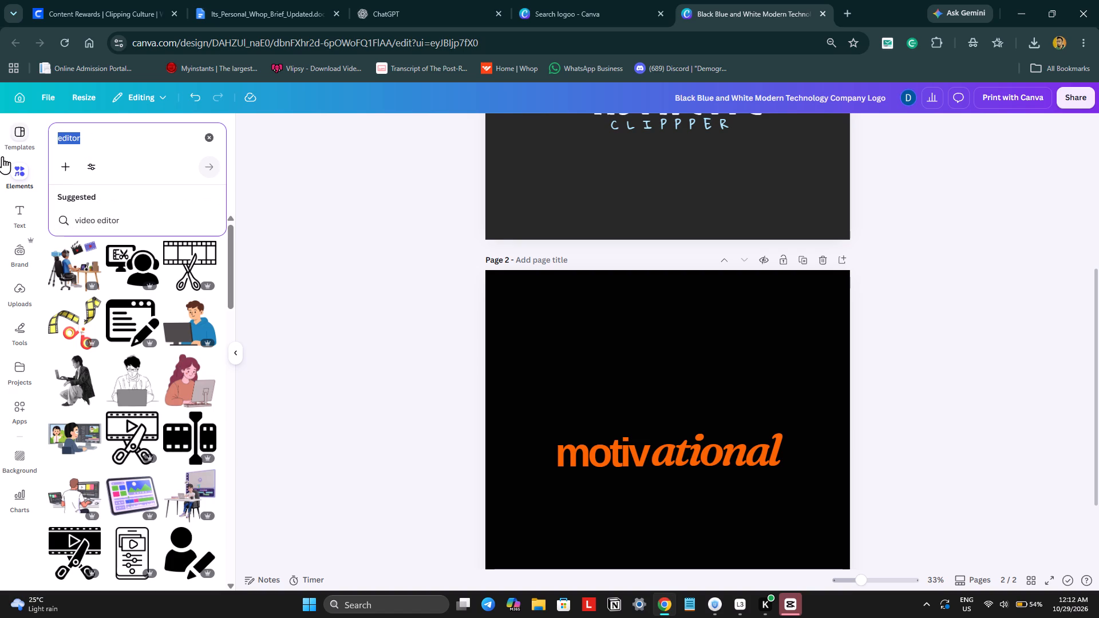
{"action": "type", "text": "sci"}
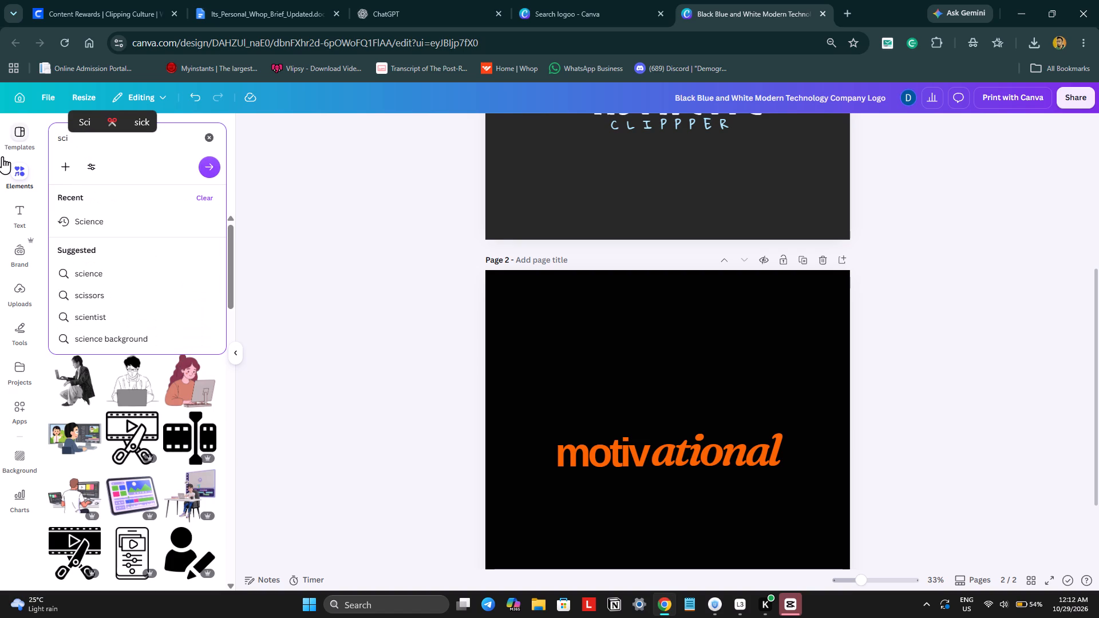
{"action": "key", "text": "s"}
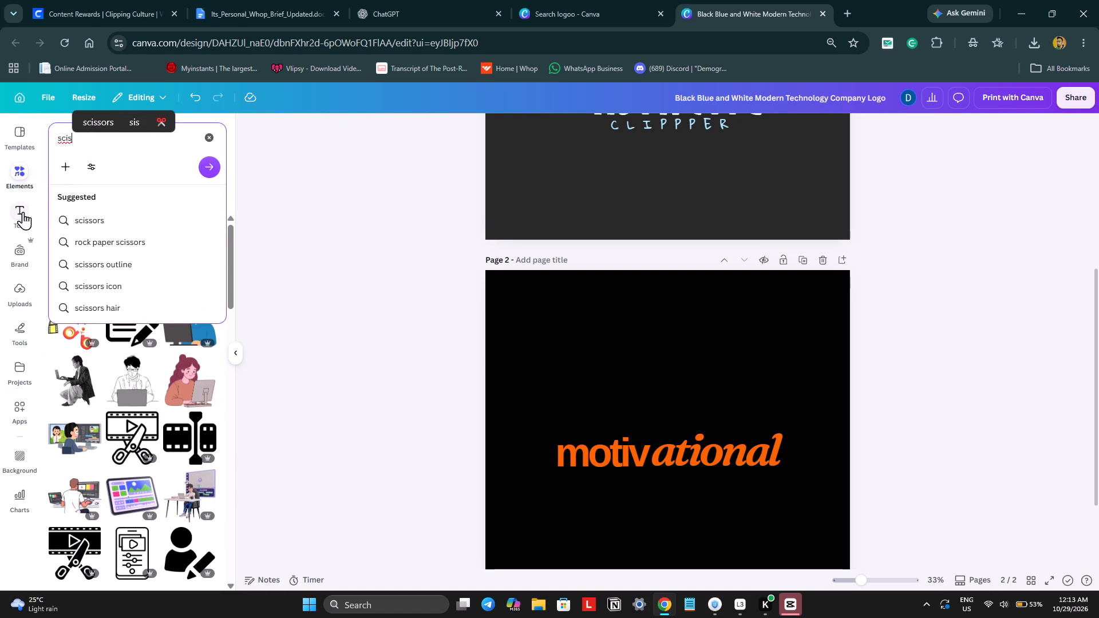
{"action": "left_click", "coordinate": [90, 220]}
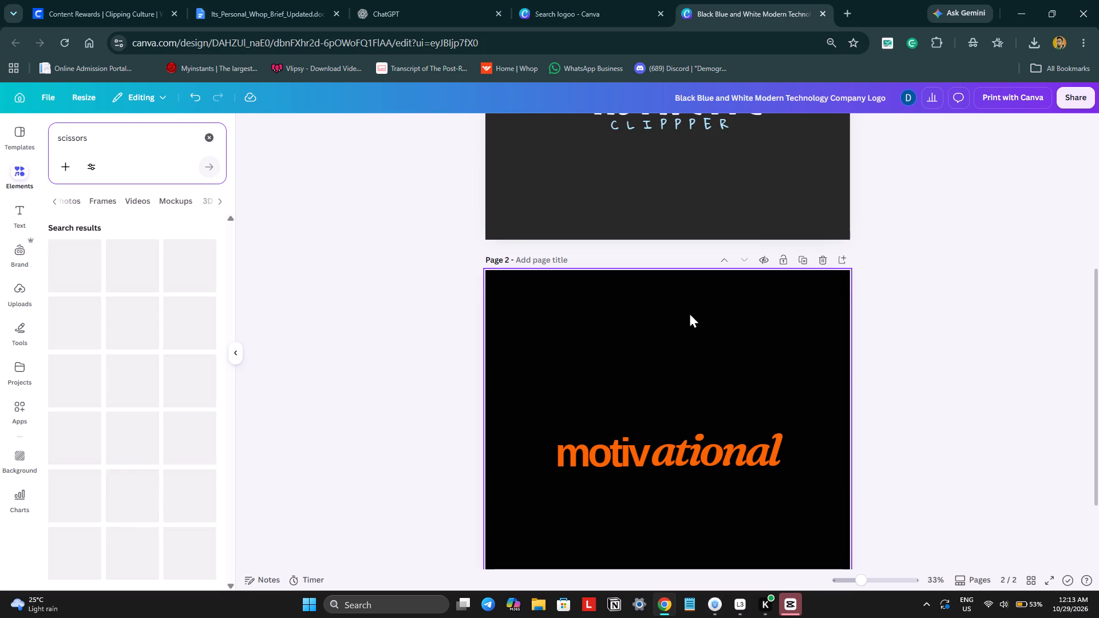
Add the solid black open-scissors graphic to page 2 and recolor it the same orange as the "motivational" wordmark.
{"action": "scroll", "coordinate": [689, 312], "scroll_direction": "up", "scroll_amount": 2}
{"action": "scroll", "coordinate": [677, 295], "scroll_direction": "down", "scroll_amount": 2}
{"action": "scroll", "coordinate": [677, 295], "scroll_direction": "up", "scroll_amount": 2}
{"action": "scroll", "coordinate": [677, 295], "scroll_direction": "down", "scroll_amount": 8}
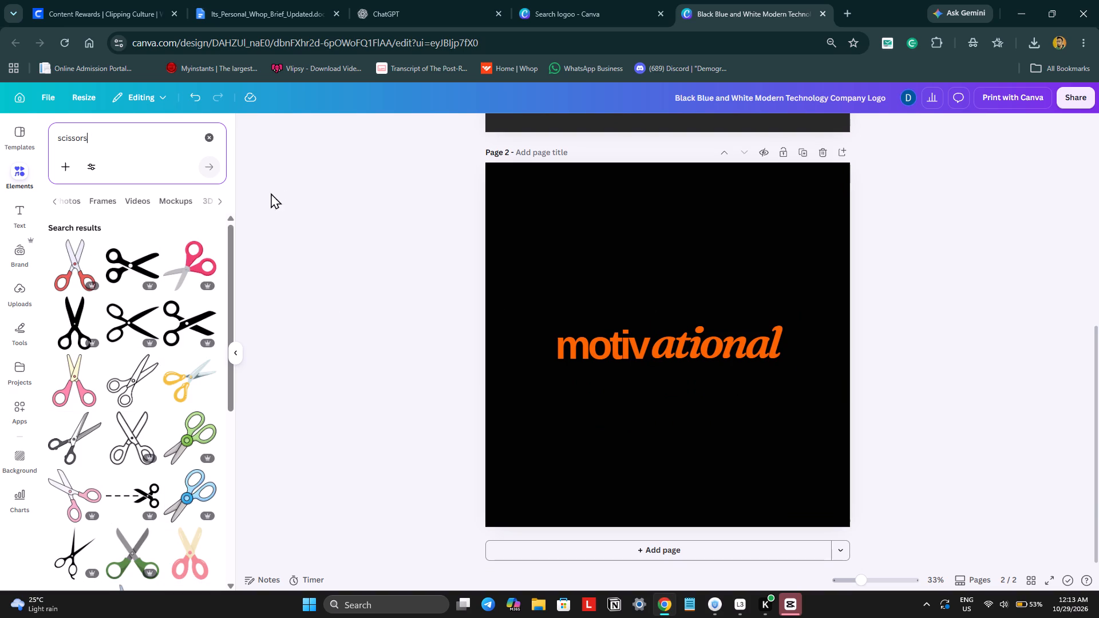
{"action": "left_click", "coordinate": [131, 265]}
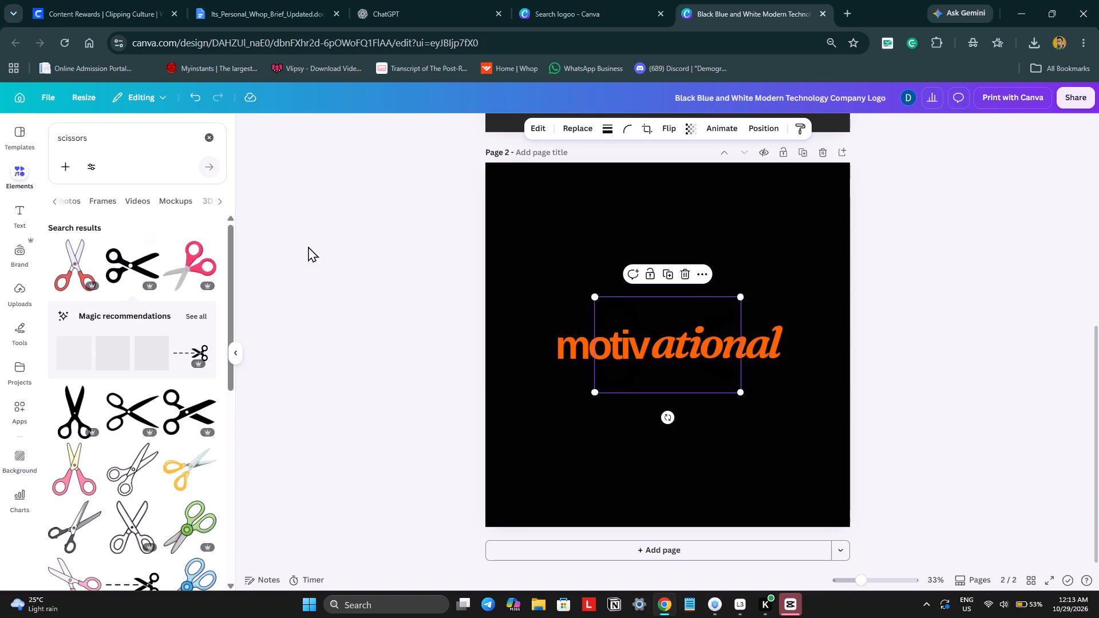
{"action": "left_click", "coordinate": [585, 133]}
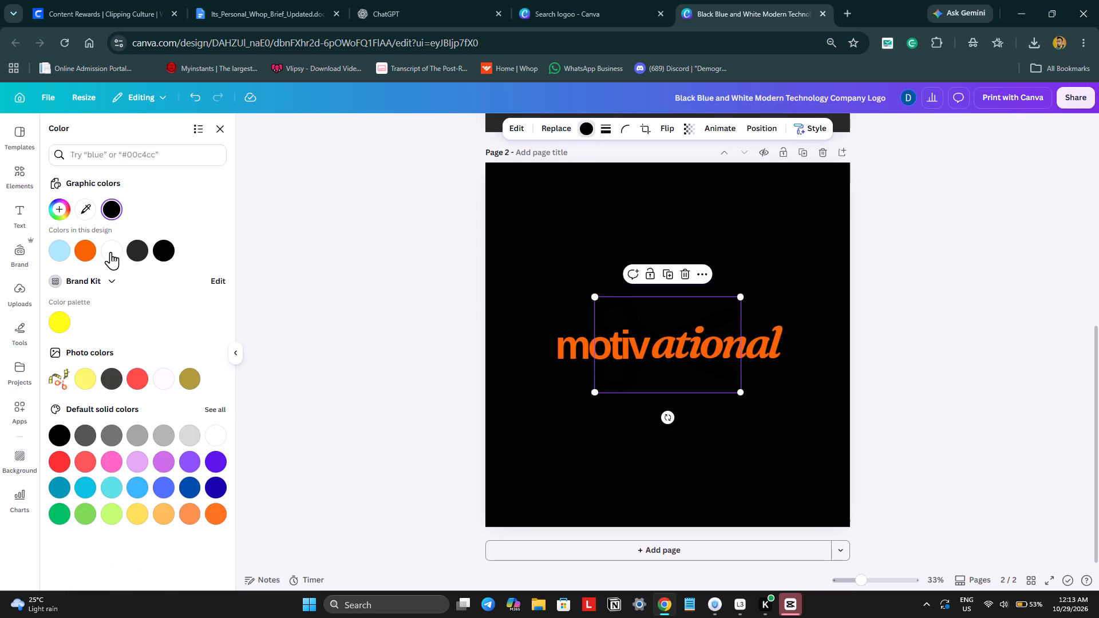
{"action": "left_click", "coordinate": [110, 255]}
{"action": "left_click", "coordinate": [86, 251]}
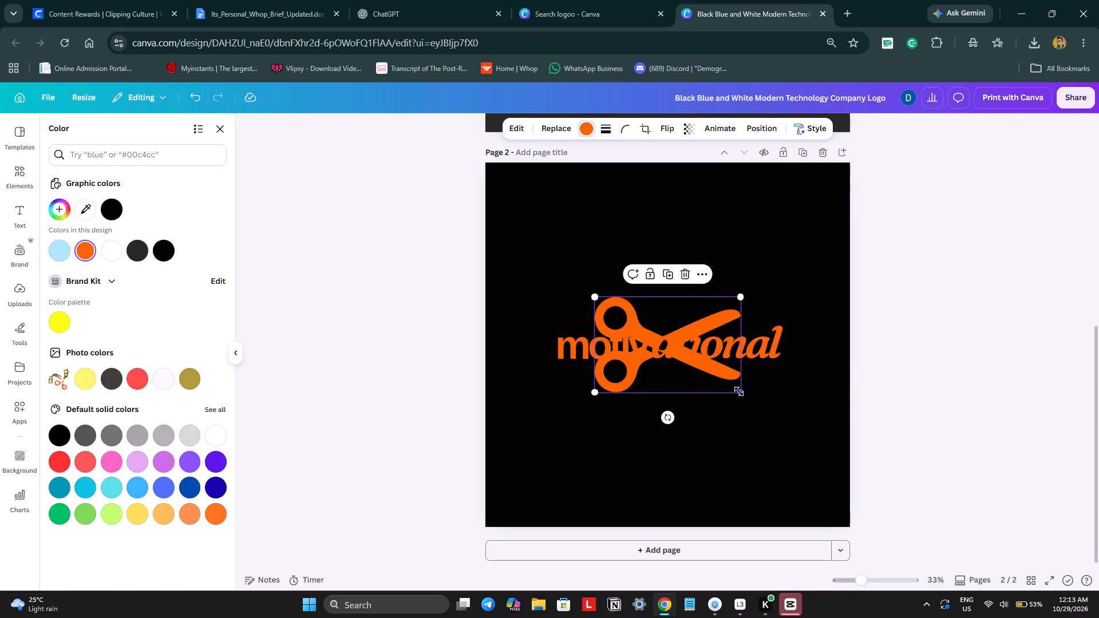
Shrink the orange scissors to about 349 × 229 and rotate them counter-clockwise so the blades point diagonally upward.
{"action": "left_click_drag", "start_coordinate": [739, 391], "coordinate": [669, 320]}
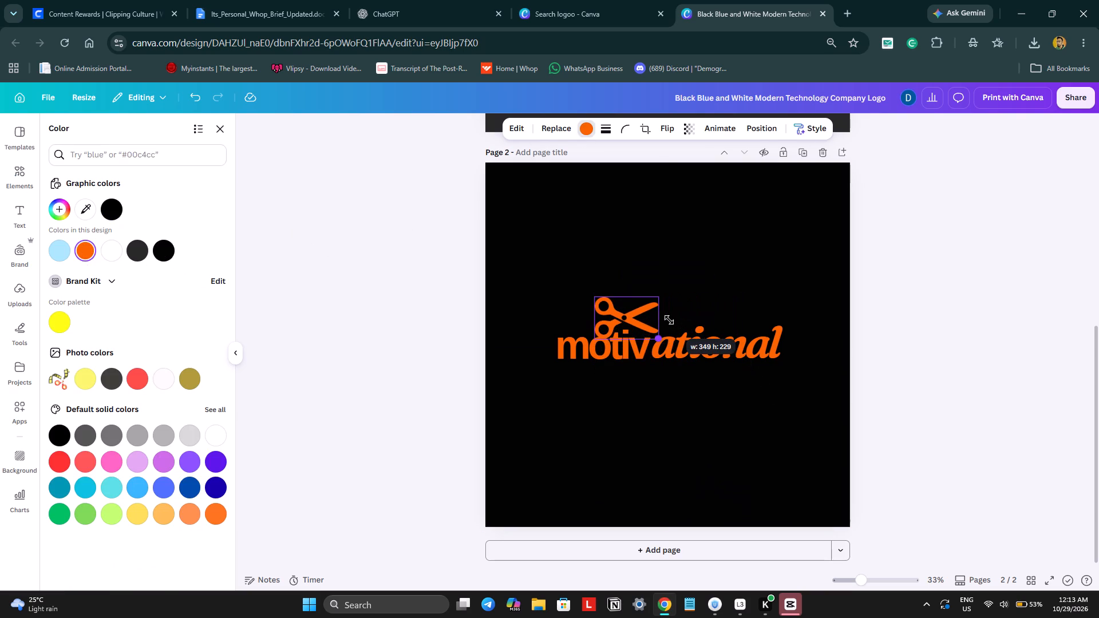
{"action": "left_click_drag", "start_coordinate": [669, 320], "coordinate": [669, 319]}
{"action": "left_click_drag", "start_coordinate": [628, 363], "coordinate": [647, 355]}
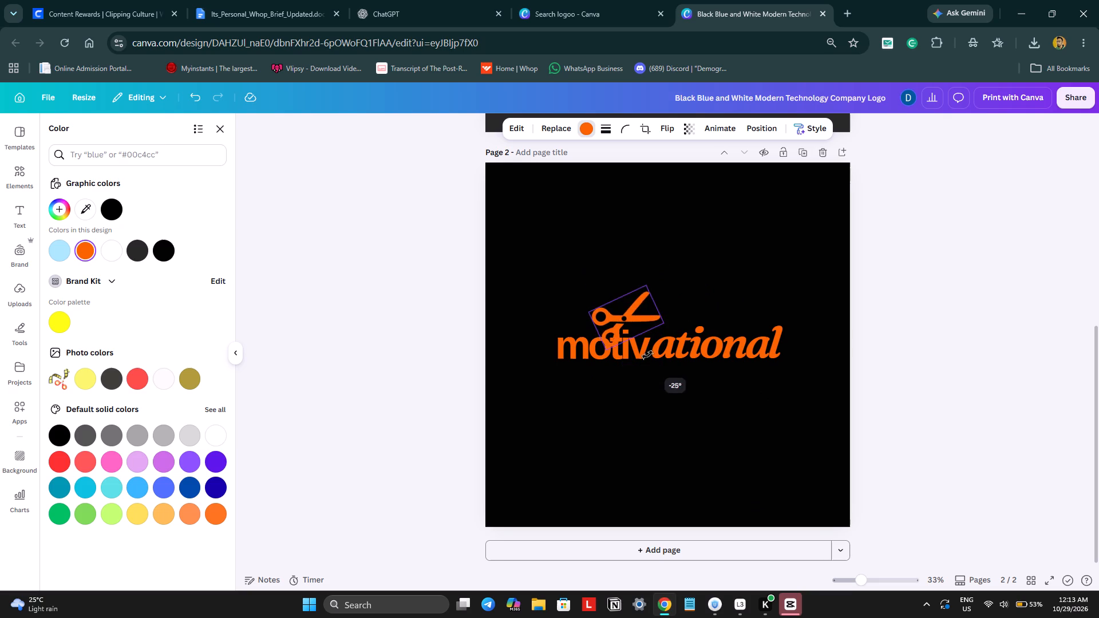
{"action": "left_click_drag", "start_coordinate": [647, 355], "coordinate": [652, 343]}
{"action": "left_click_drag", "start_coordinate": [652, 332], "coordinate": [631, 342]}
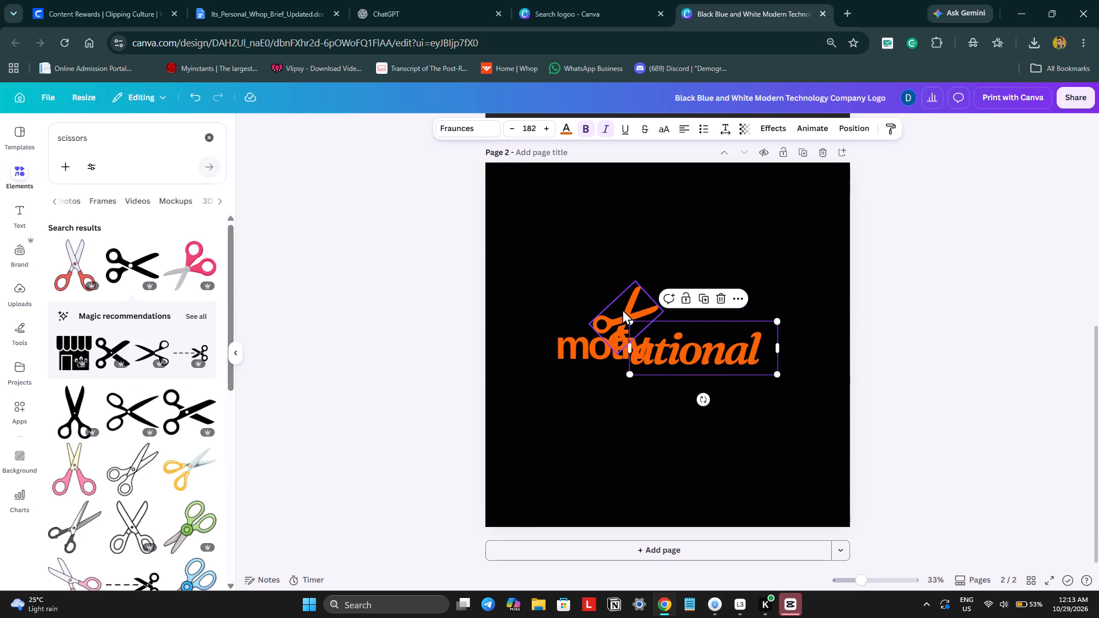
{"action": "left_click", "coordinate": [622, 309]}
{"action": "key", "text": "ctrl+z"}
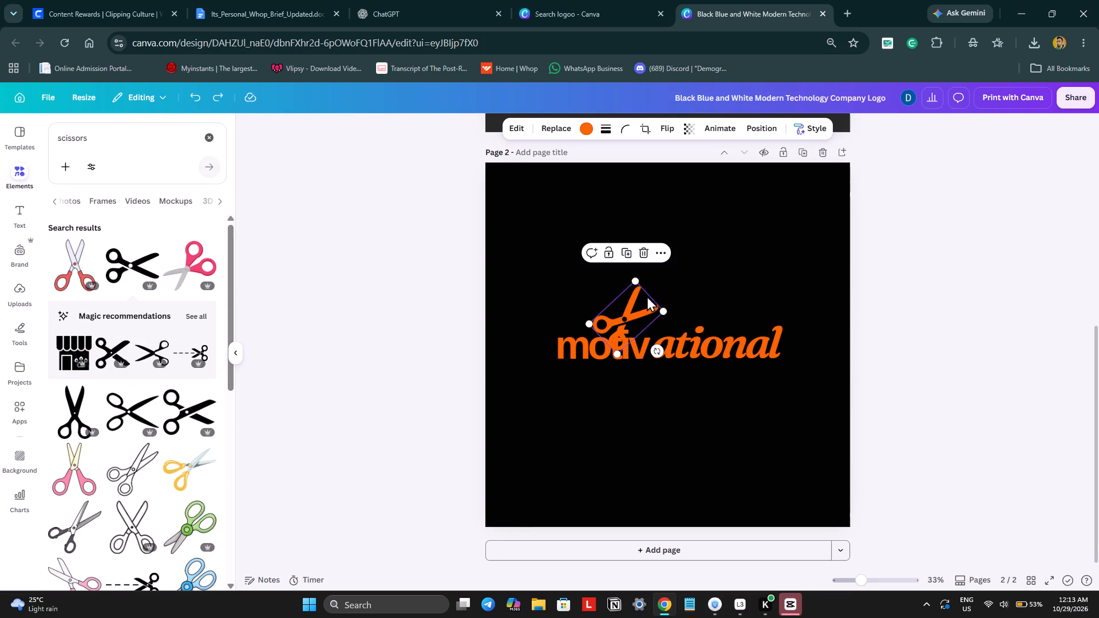
Move the tilted scissors onto the top of "motiv" so the handles overlap the letters and the blades rise above them.
{"action": "left_click", "coordinate": [644, 290]}
{"action": "left_click_drag", "start_coordinate": [633, 302], "coordinate": [614, 316]}
{"action": "left_click_drag", "start_coordinate": [623, 316], "coordinate": [594, 314]}
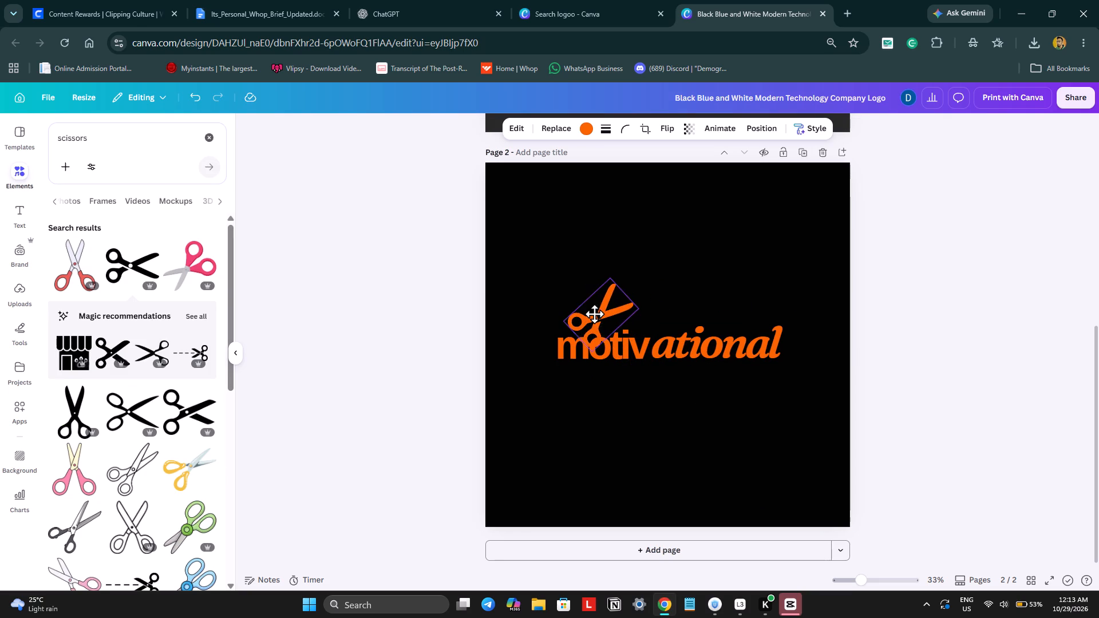
{"action": "left_click_drag", "start_coordinate": [594, 314], "coordinate": [603, 323]}
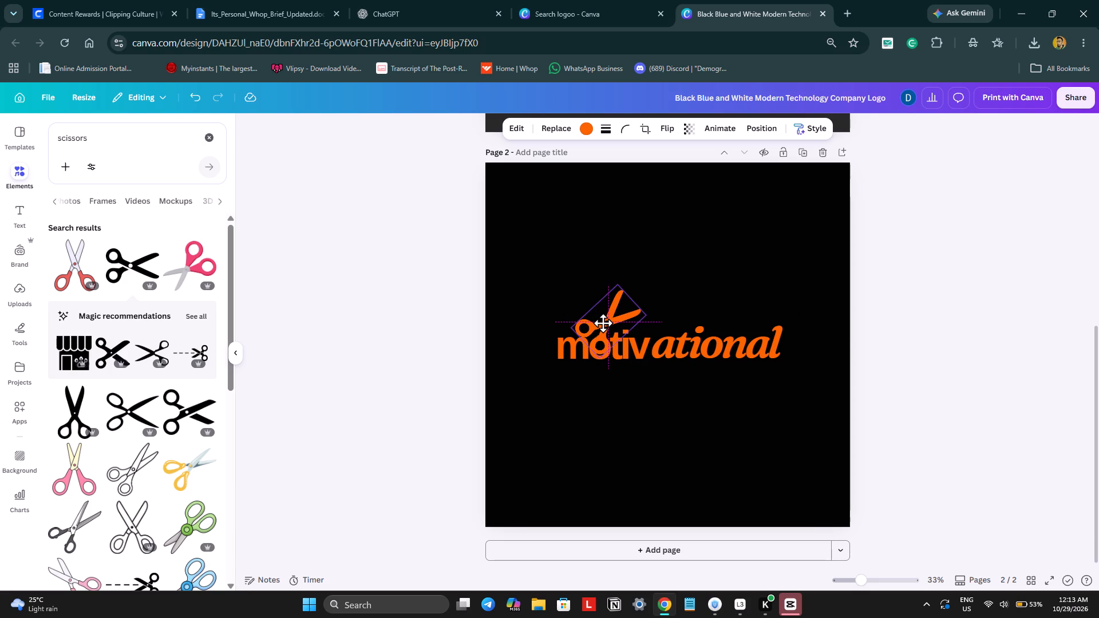
{"action": "left_click_drag", "start_coordinate": [603, 323], "coordinate": [603, 323]}
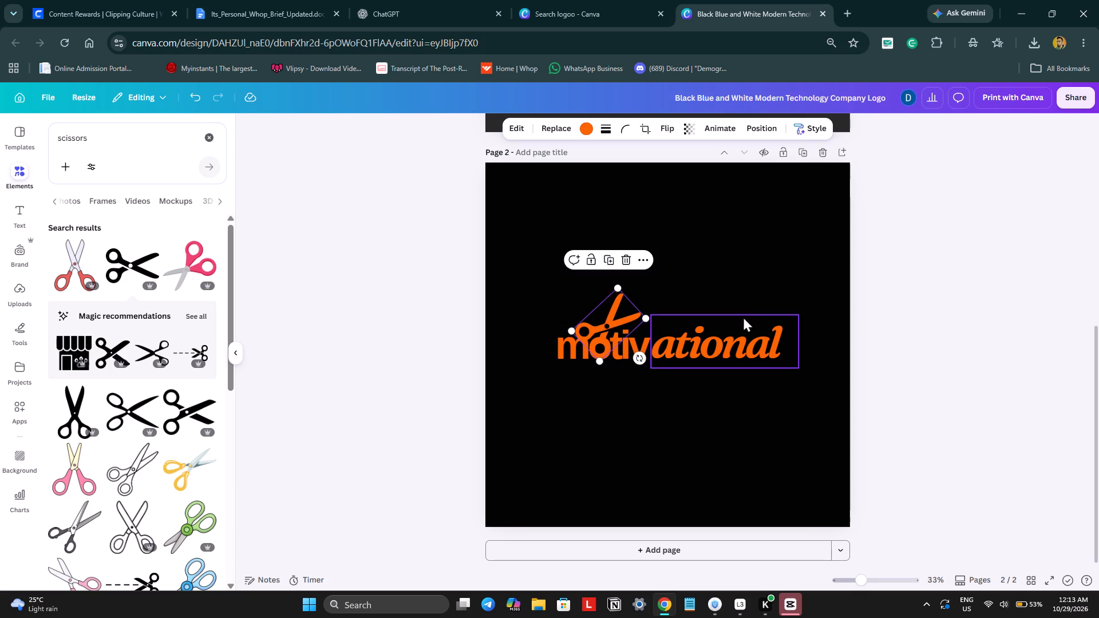
{"action": "left_click", "coordinate": [737, 280]}
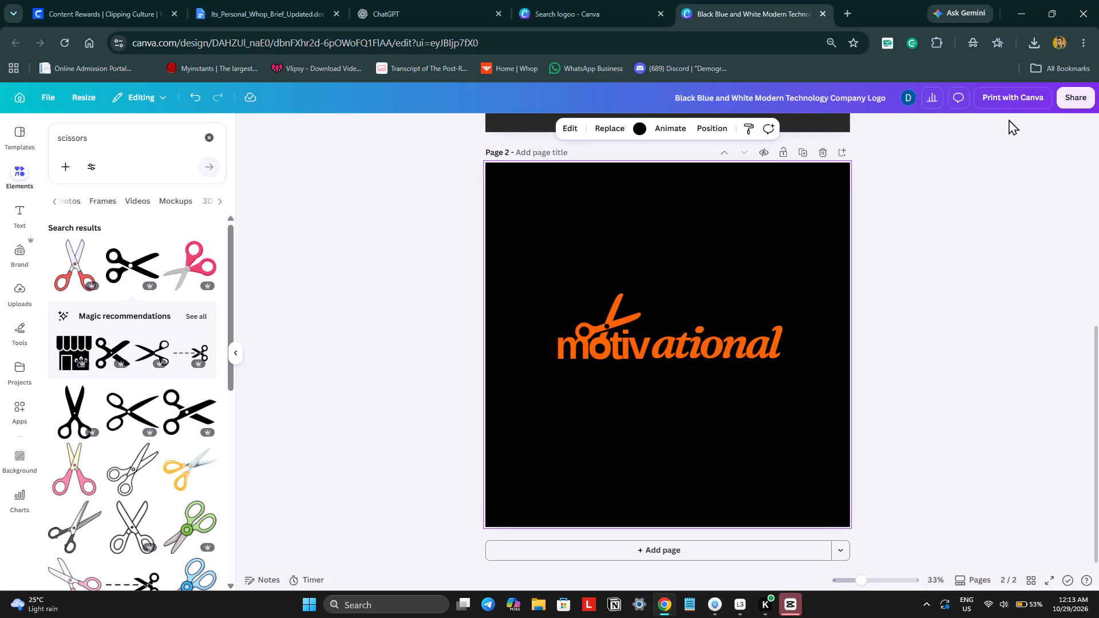
Download only page 2 of the design as a PNG, leaving page 1 out of the page selection.
{"action": "left_click", "coordinate": [1064, 100]}
{"action": "left_click", "coordinate": [908, 357]}
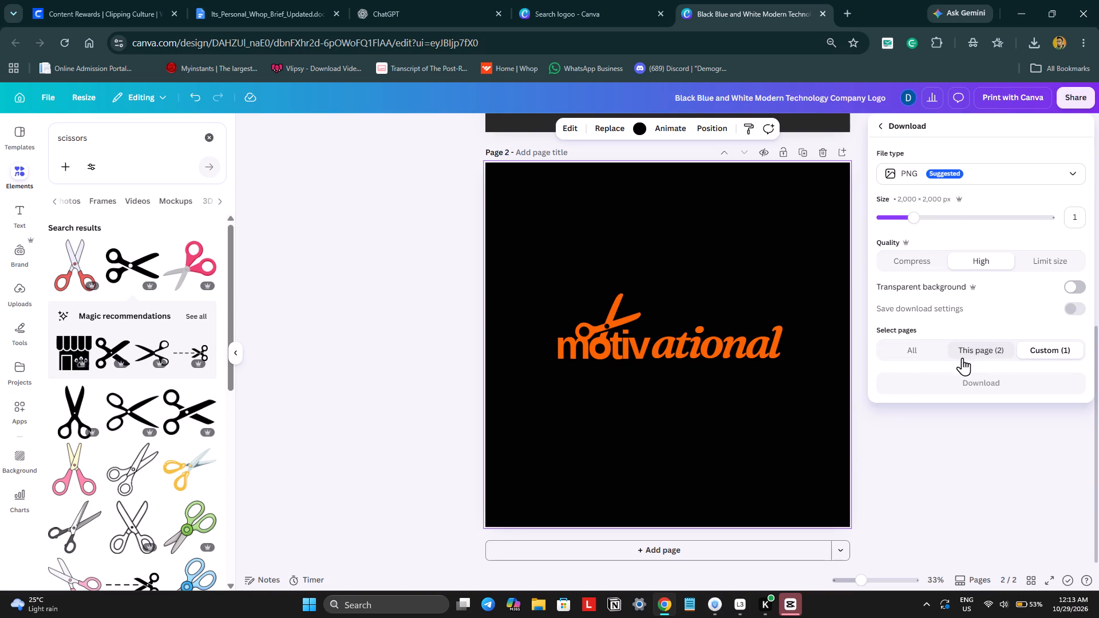
{"action": "left_click", "coordinate": [1041, 347]}
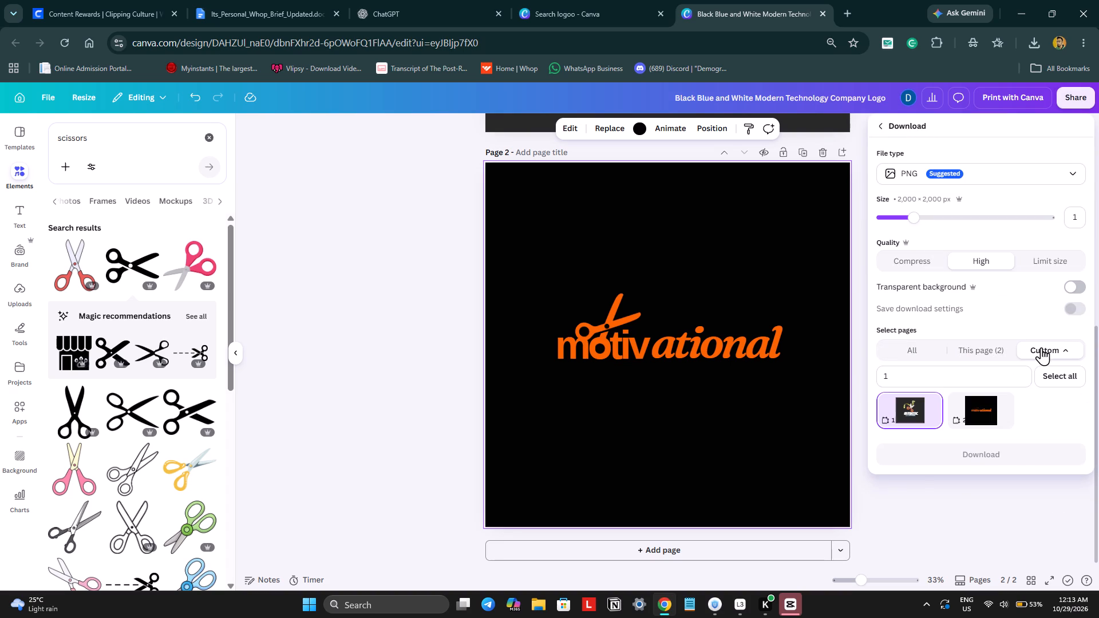
{"action": "left_click", "coordinate": [977, 415]}
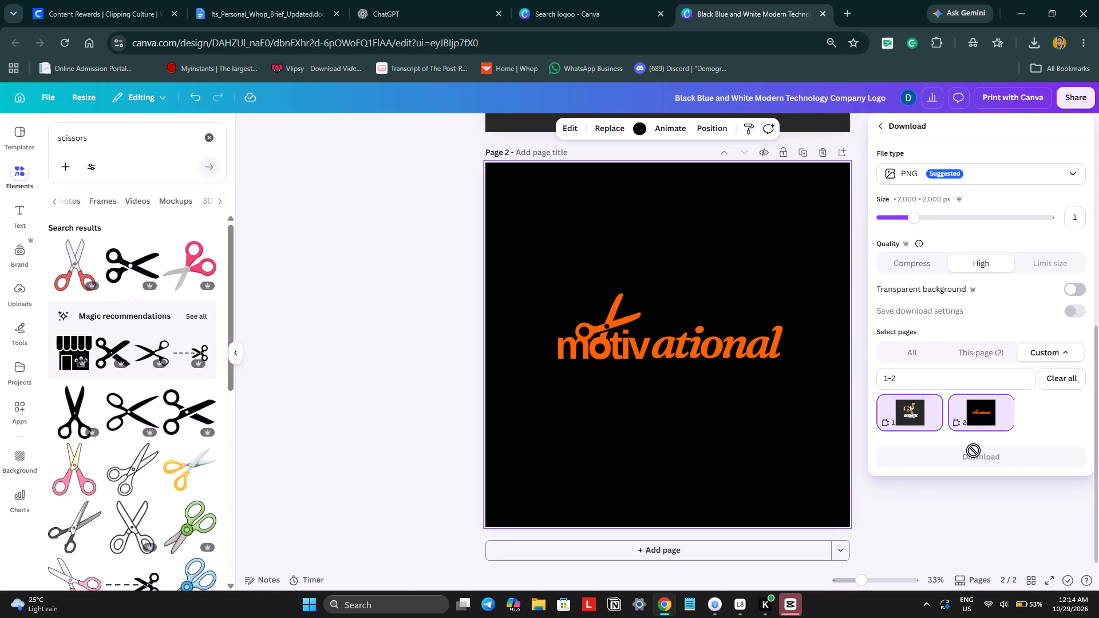
{"action": "left_click", "coordinate": [920, 426]}
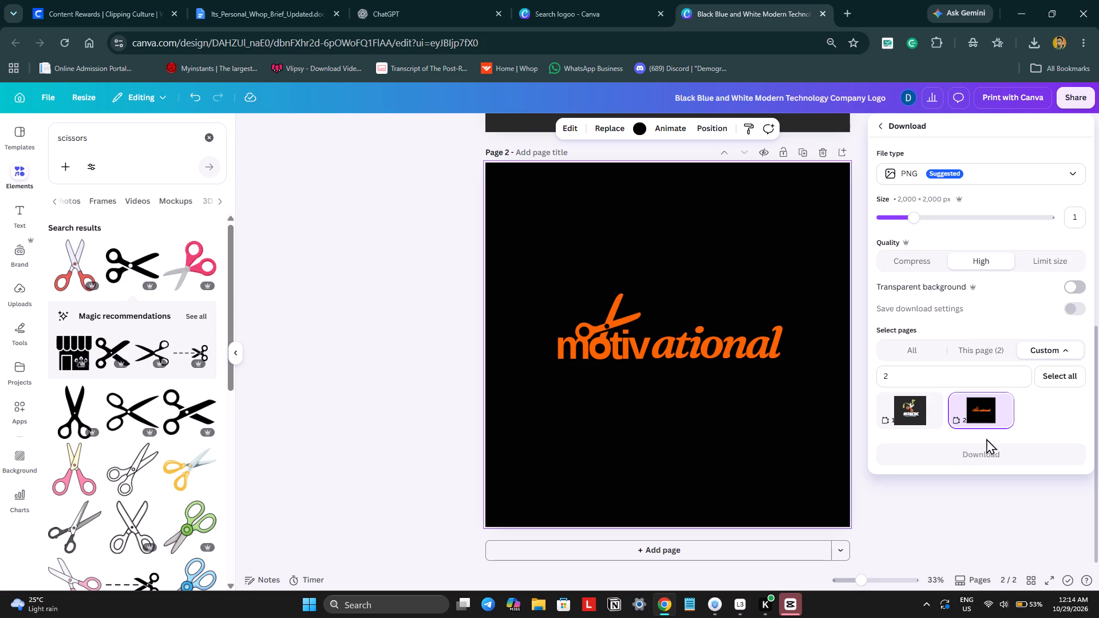
{"action": "scroll", "coordinate": [987, 409], "scroll_direction": "down", "scroll_amount": 3}
{"action": "scroll", "coordinate": [936, 266], "scroll_direction": "up", "scroll_amount": 1}
{"action": "scroll", "coordinate": [990, 263], "scroll_direction": "up", "scroll_amount": 1}
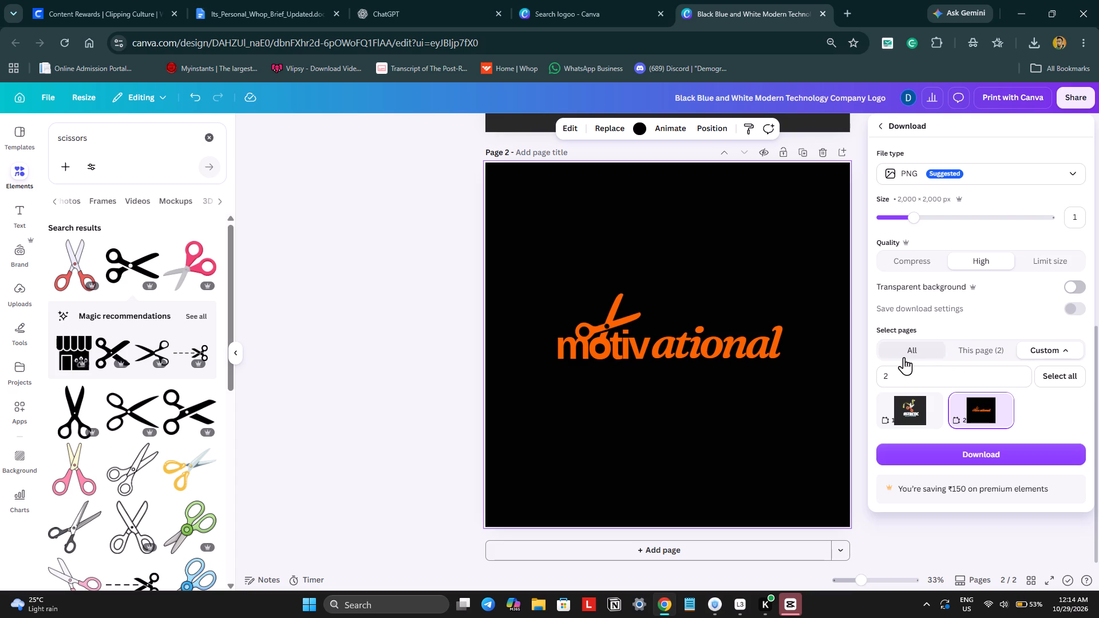
{"action": "scroll", "coordinate": [929, 409], "scroll_direction": "up", "scroll_amount": 1}
{"action": "left_click", "coordinate": [965, 457]}
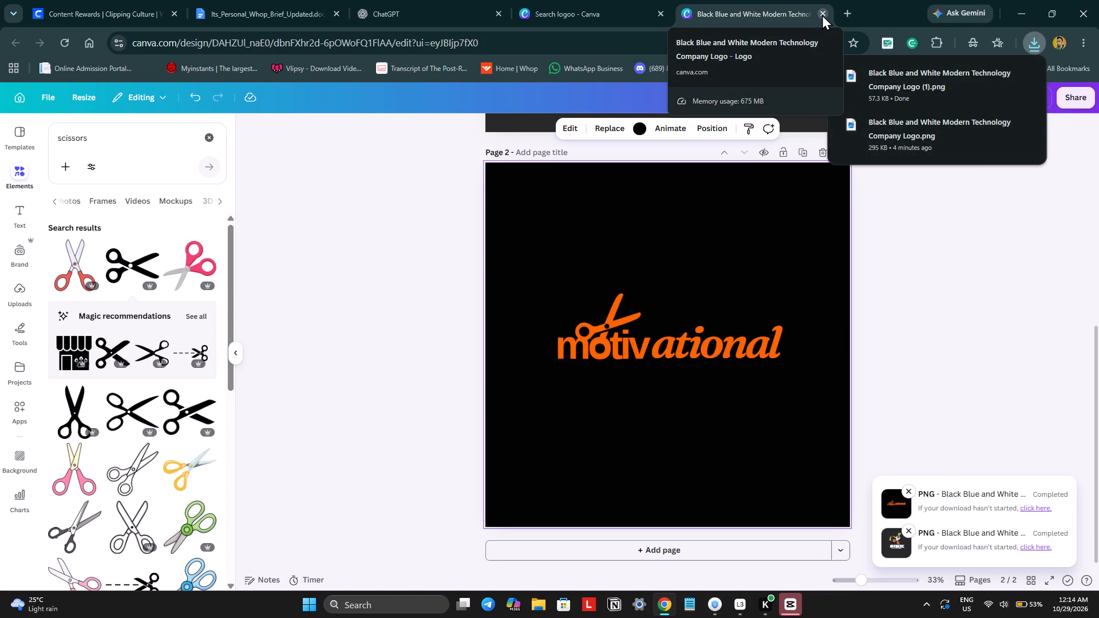
Open YouTube in a new browser tab and bring up the account options.
{"action": "left_click", "coordinate": [841, 15]}
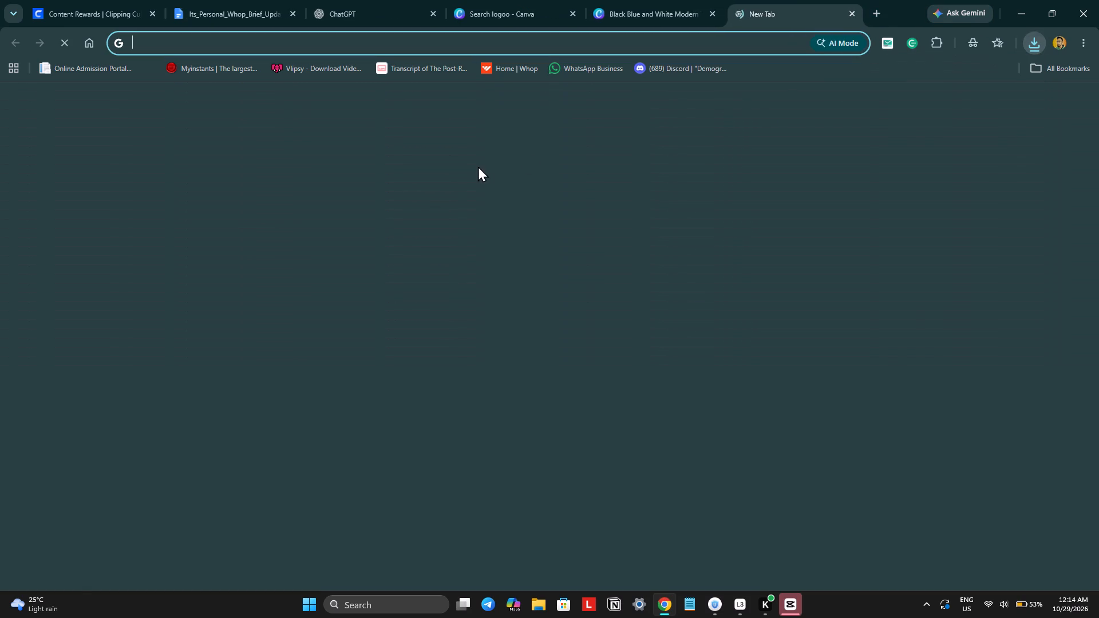
{"action": "left_click", "coordinate": [395, 402]}
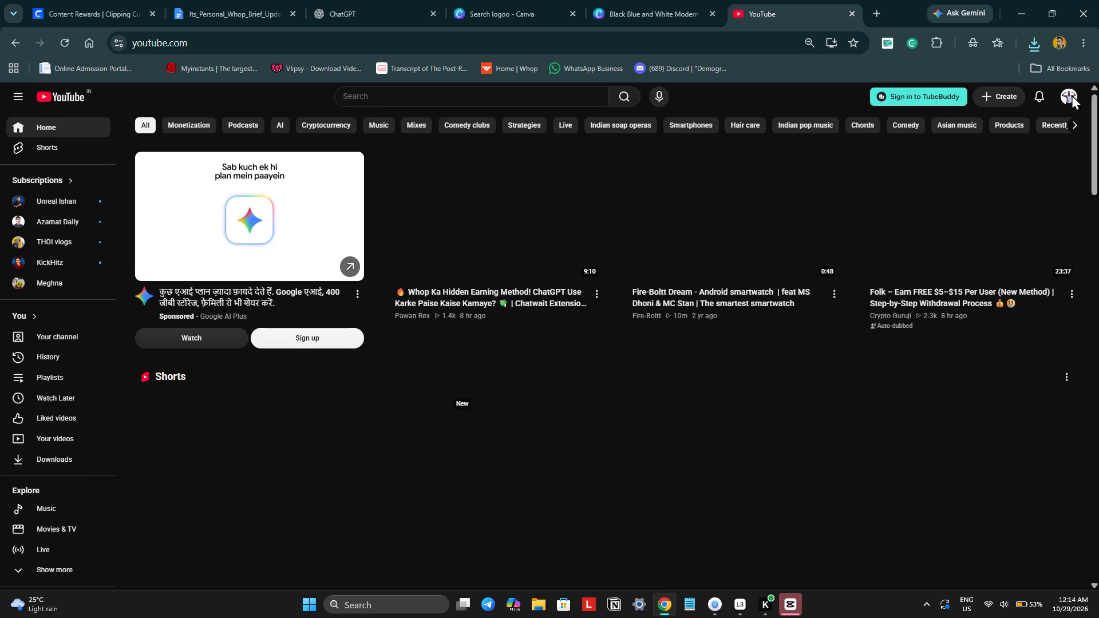
{"action": "left_click", "coordinate": [1072, 94]}
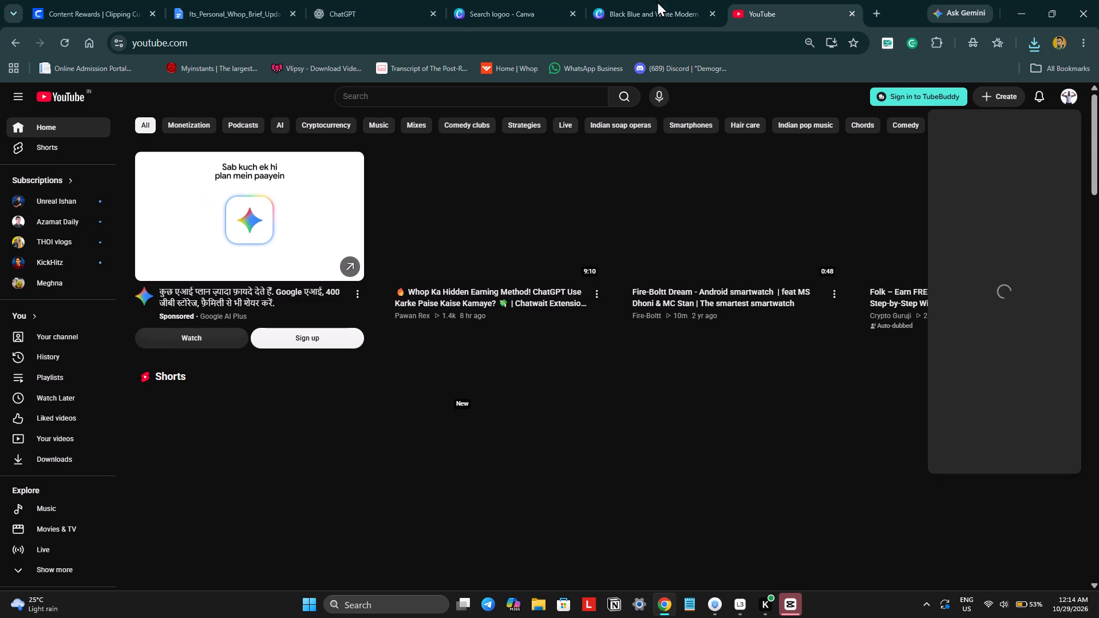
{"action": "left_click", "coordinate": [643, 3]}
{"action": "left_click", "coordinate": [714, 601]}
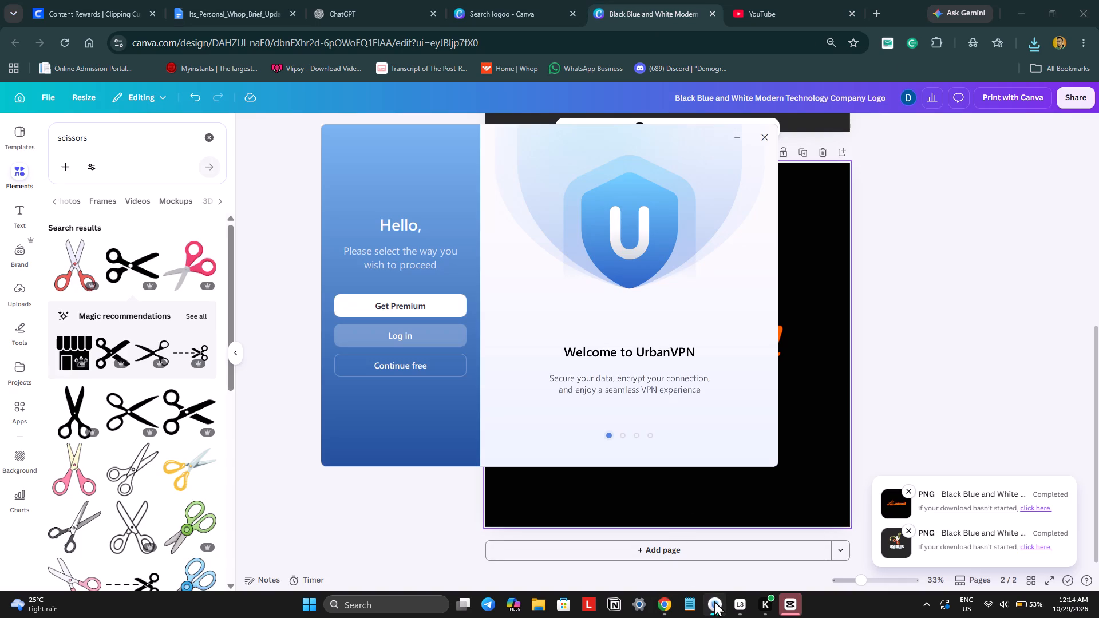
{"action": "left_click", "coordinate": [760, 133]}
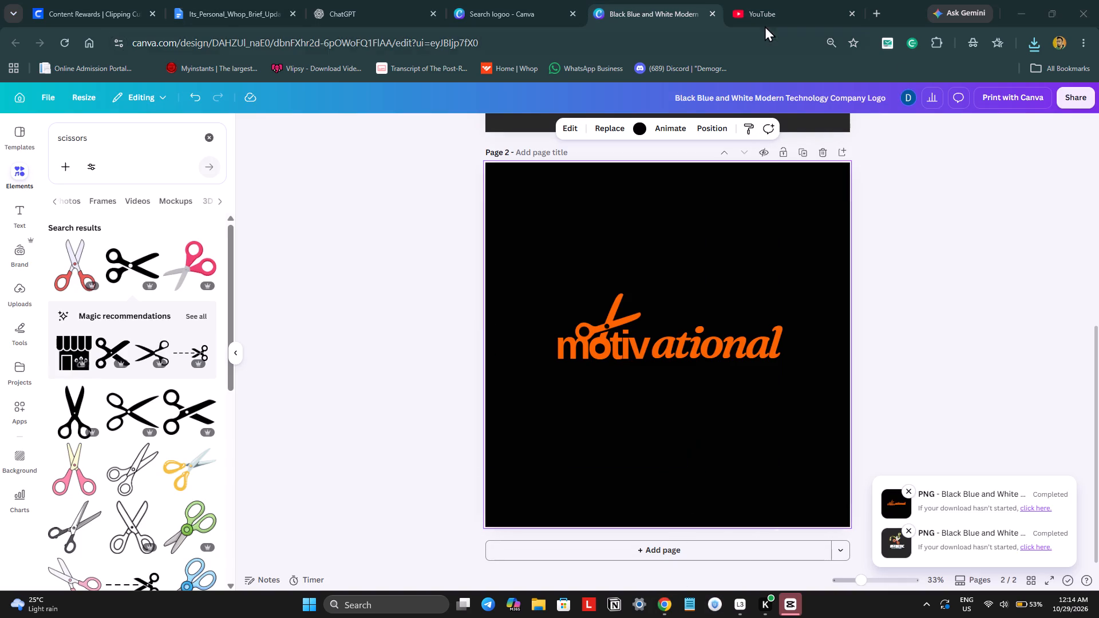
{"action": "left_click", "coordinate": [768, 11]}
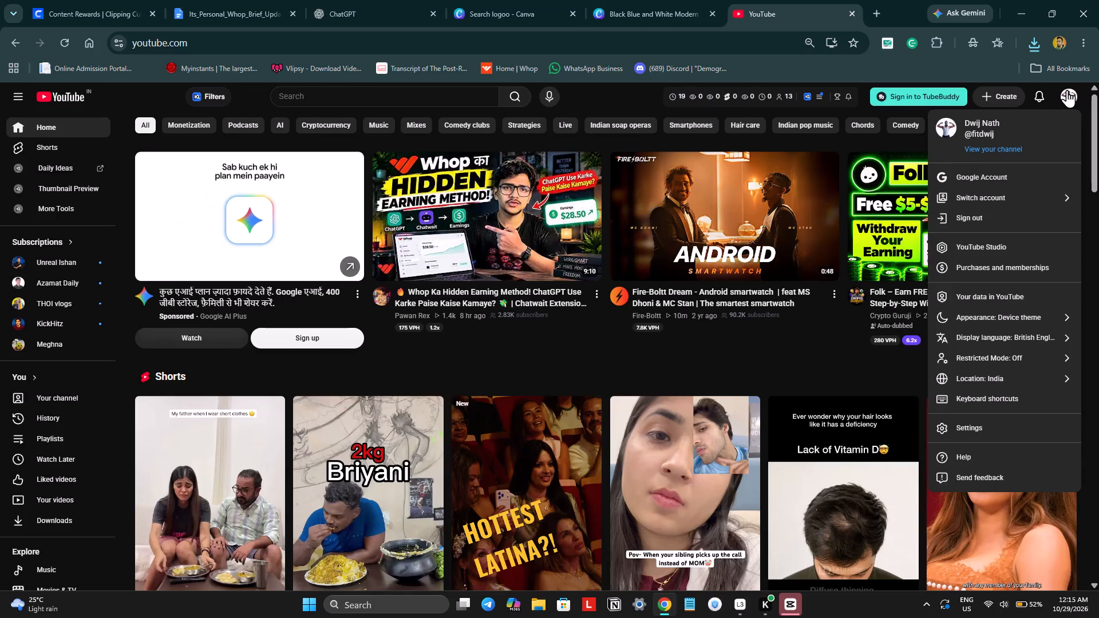
Switch the YouTube account to the "ASTHETIC Clipper" channel.
{"action": "left_click", "coordinate": [1003, 200]}
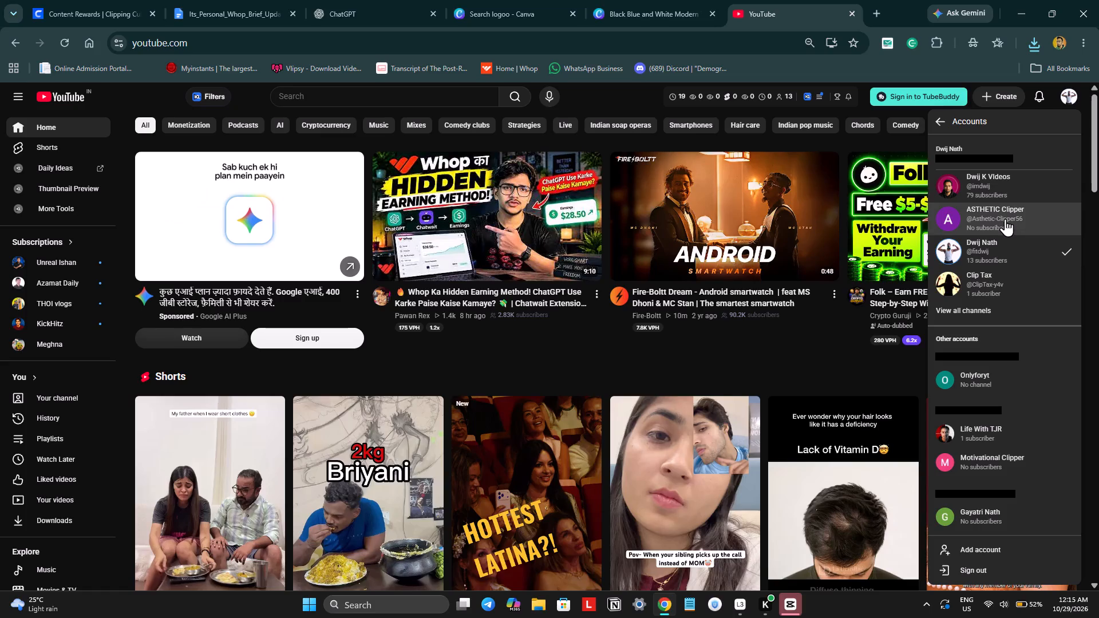
{"action": "scroll", "coordinate": [1014, 394], "scroll_direction": "down", "scroll_amount": 2}
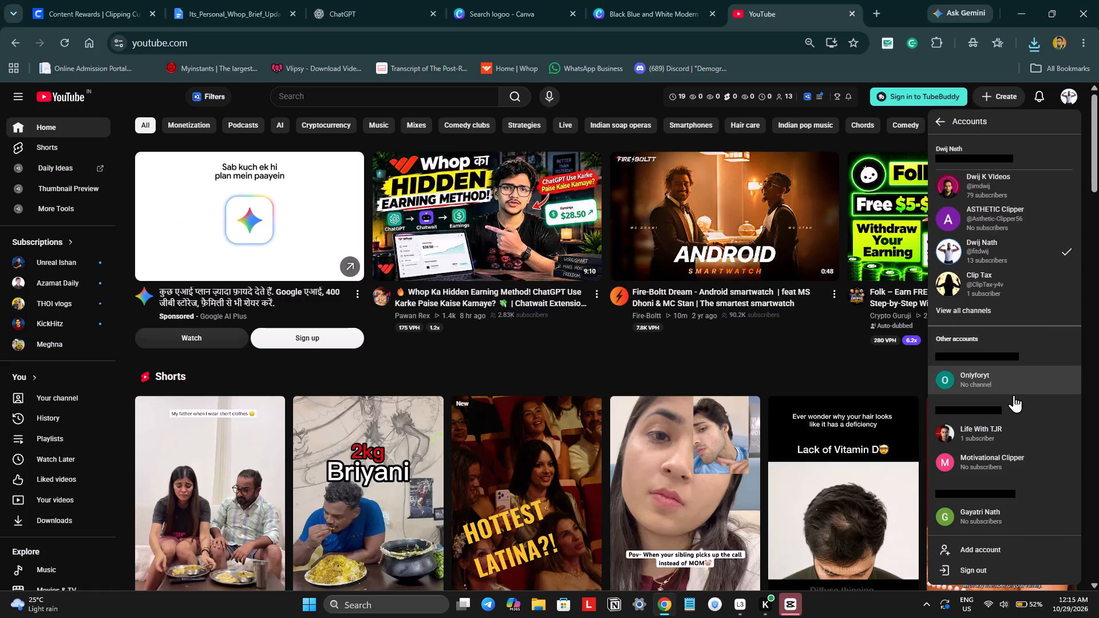
{"action": "scroll", "coordinate": [1014, 395], "scroll_direction": "down", "scroll_amount": 4}
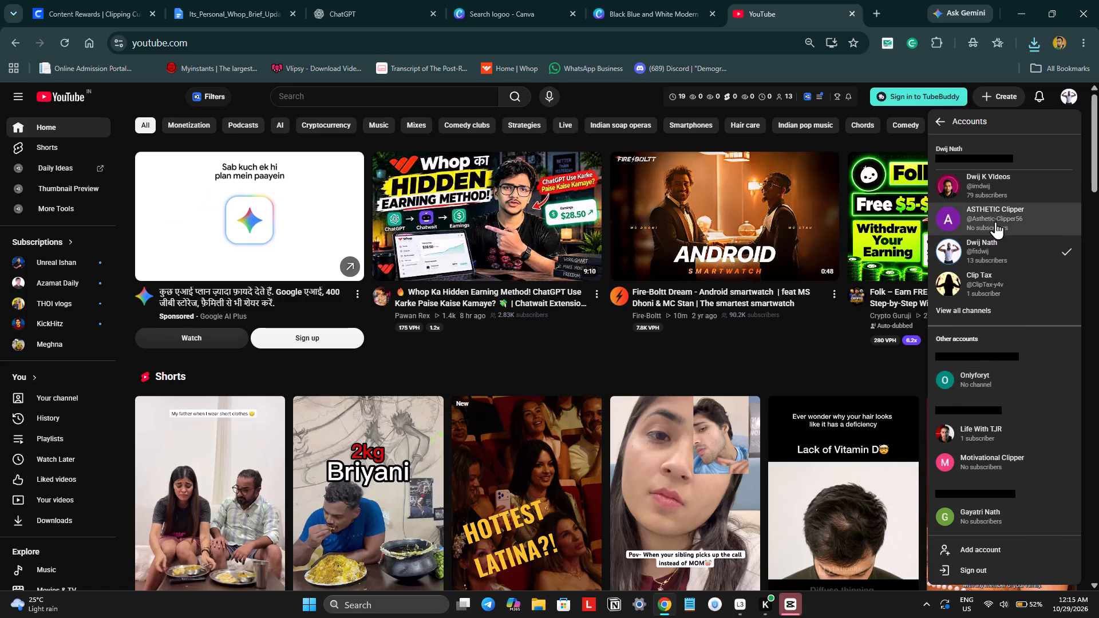
{"action": "left_click", "coordinate": [995, 221]}
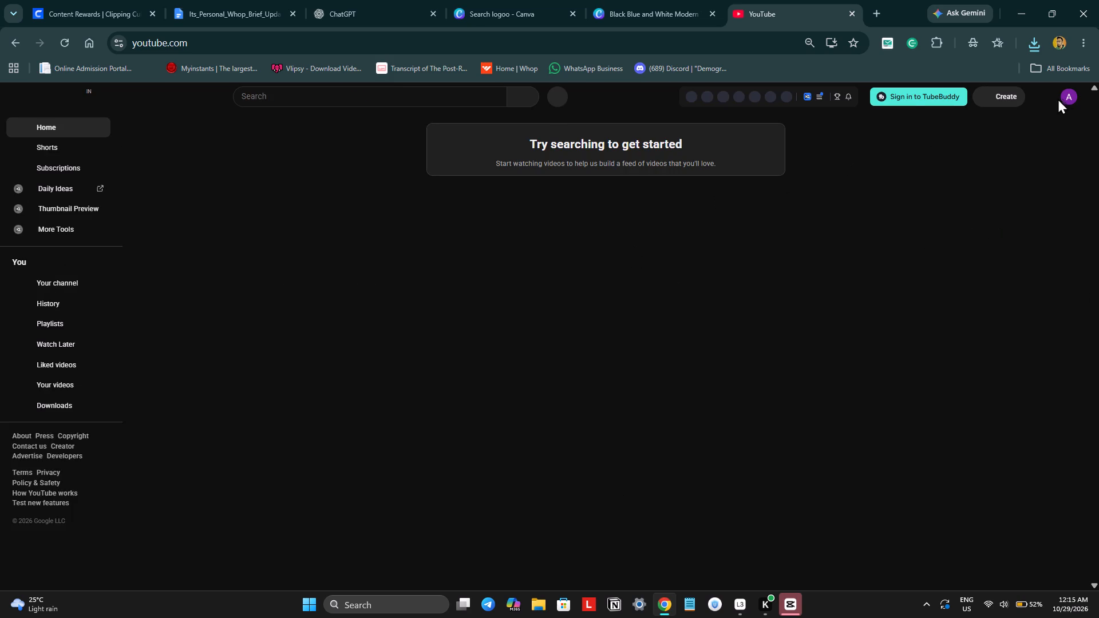
Open YouTube Studio for the "ASTHETIC Clipper" channel.
{"action": "left_click", "coordinate": [1074, 97]}
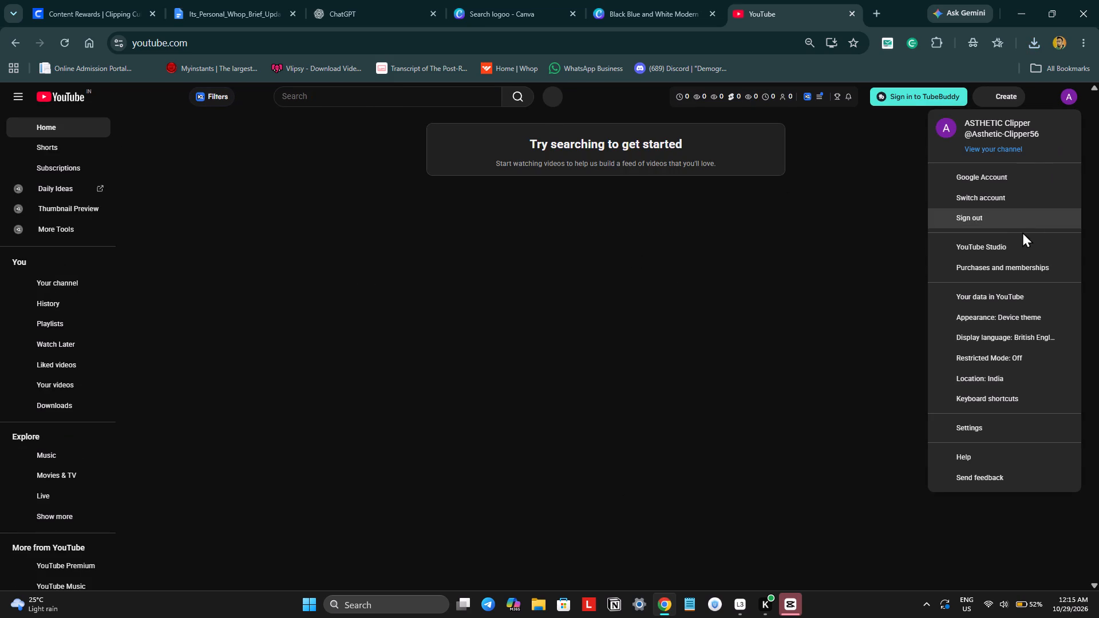
{"action": "left_click", "coordinate": [995, 246]}
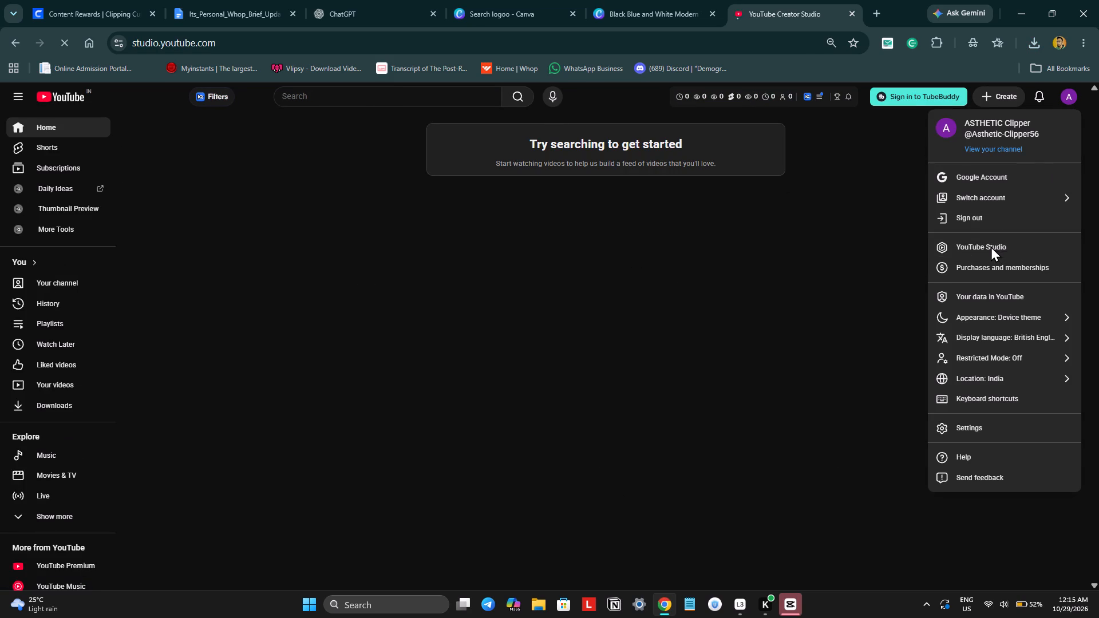